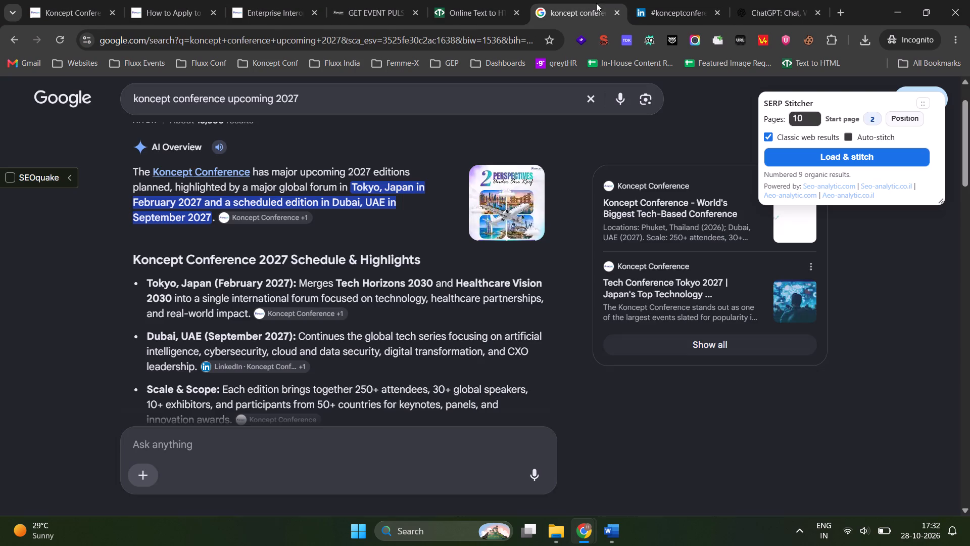
Review the AI Overview's 2027 schedule and highlights and the first organic result for the upcoming Koncept Conference search.
scroll(463, 395, down, 2)
scroll(462, 347, down, 1)
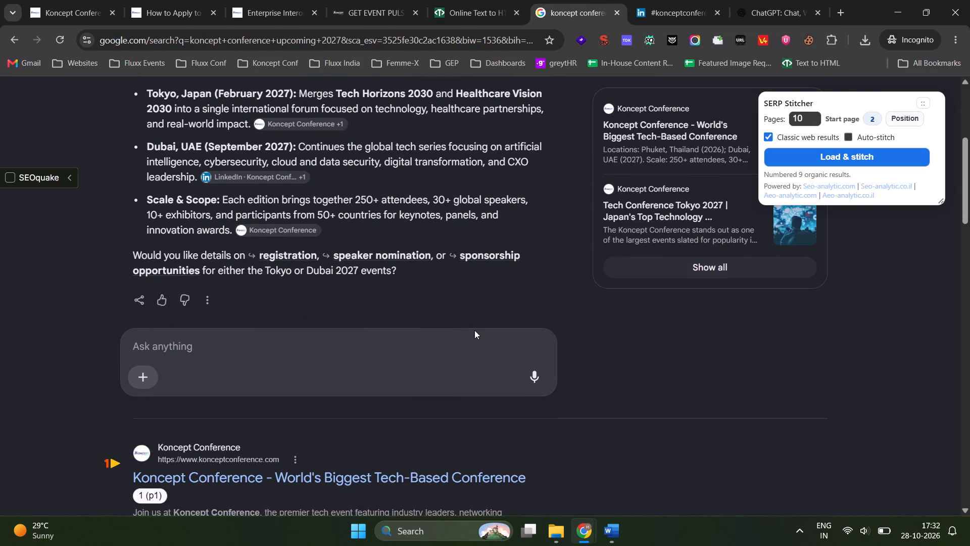
scroll(474, 334, down, 4)
scroll(474, 337, up, 3)
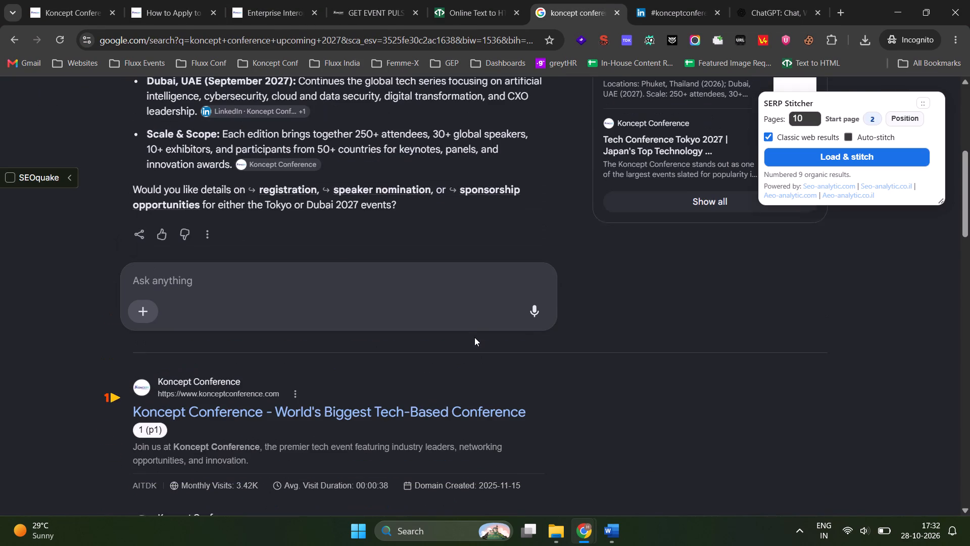
scroll(474, 337, up, 2)
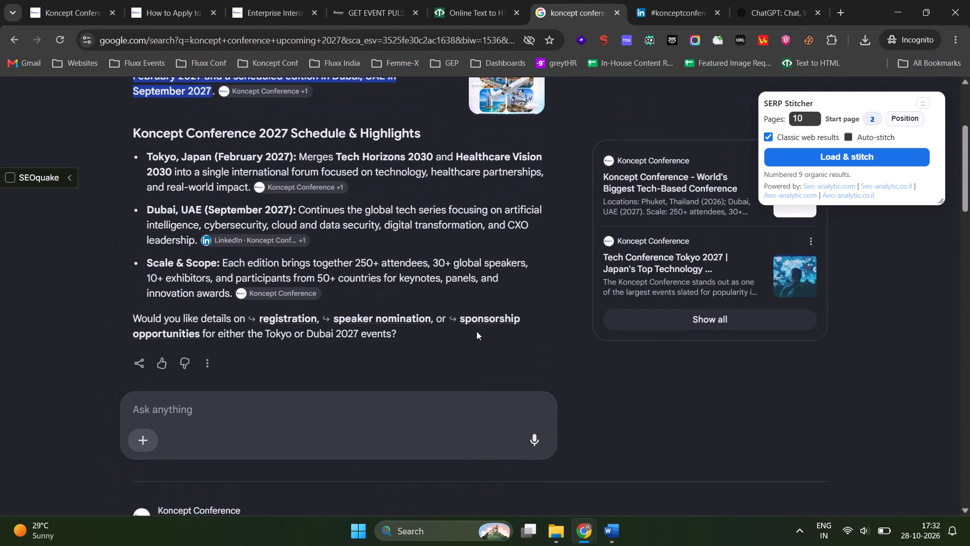
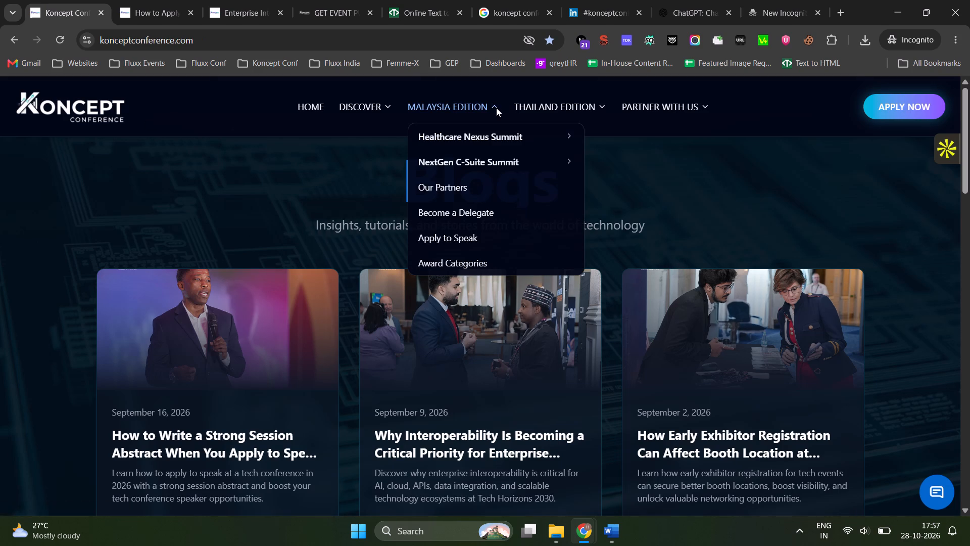
Examine the Koncept Conference homepage from the introduction through the speakers, key themes and event highlights sections.
scroll(524, 274, down, 12)
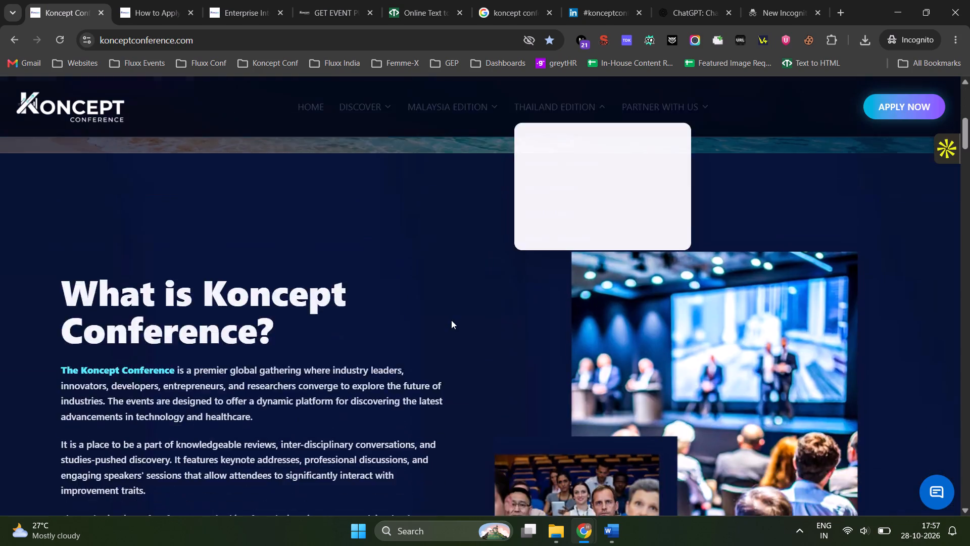
scroll(451, 320, down, 12)
click(193, 272)
scroll(741, 330, down, 5)
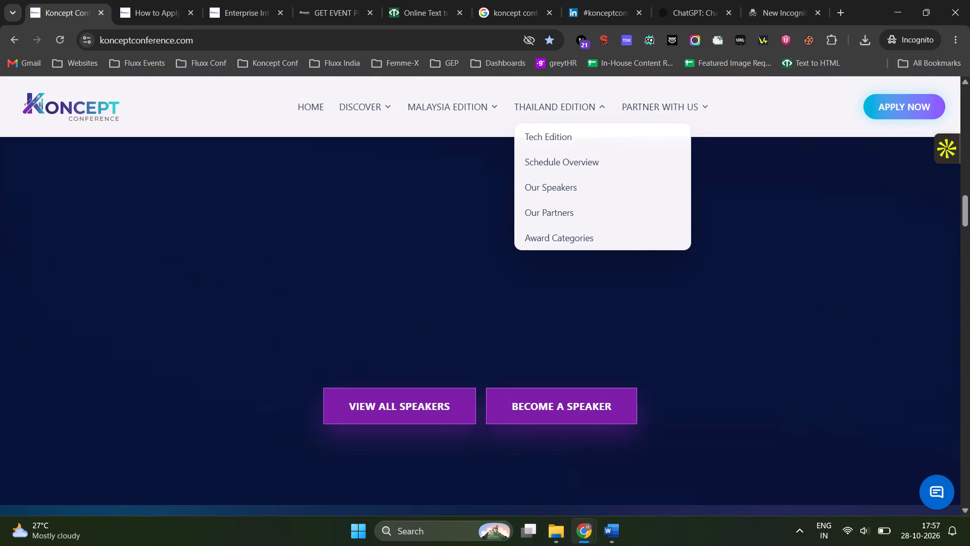
click(365, 322)
scroll(357, 310, down, 5)
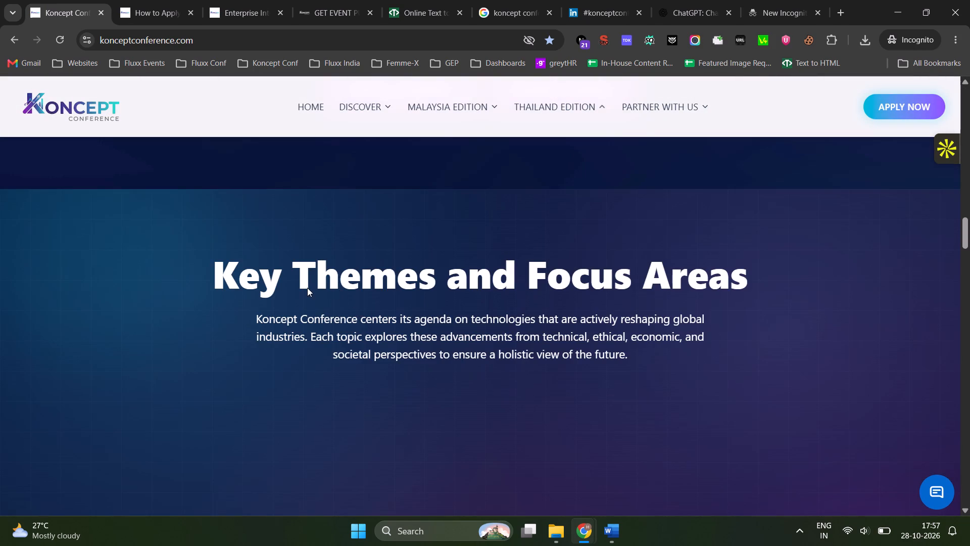
scroll(602, 296, up, 4)
scroll(599, 294, down, 6)
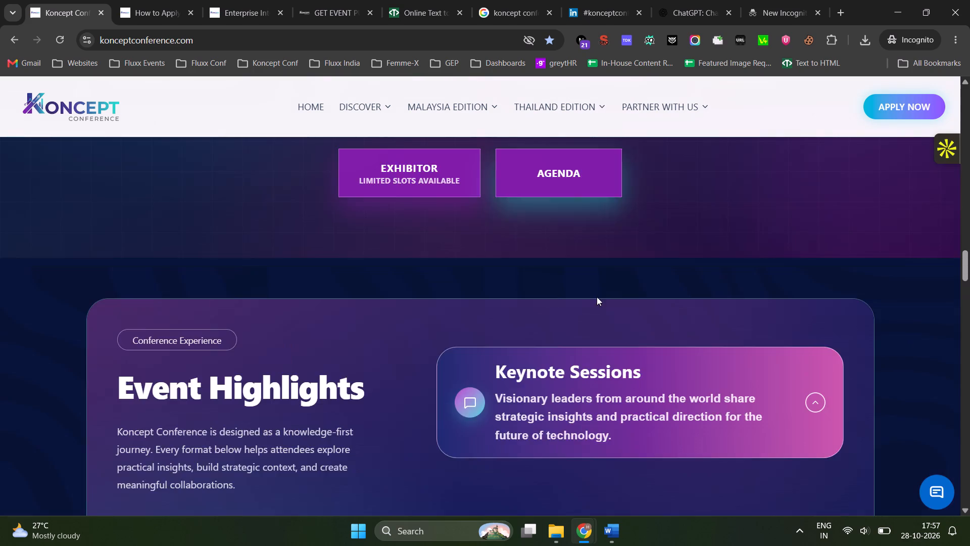
scroll(597, 297, down, 9)
Examine the partner cards in the homepage's Our Partners carousel, moving through the exhibitor, strategic and airline partners.
scroll(591, 296, down, 3)
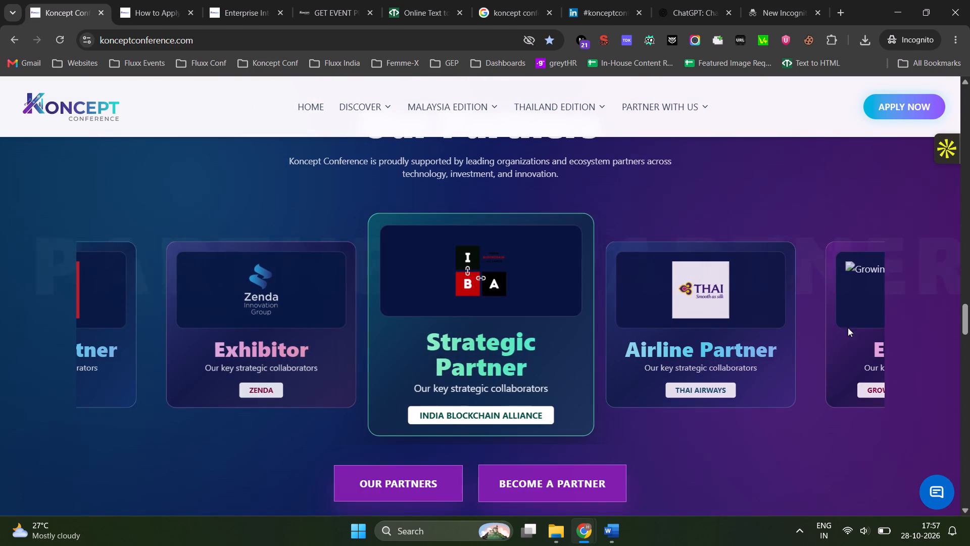
drag(821, 339, 657, 348)
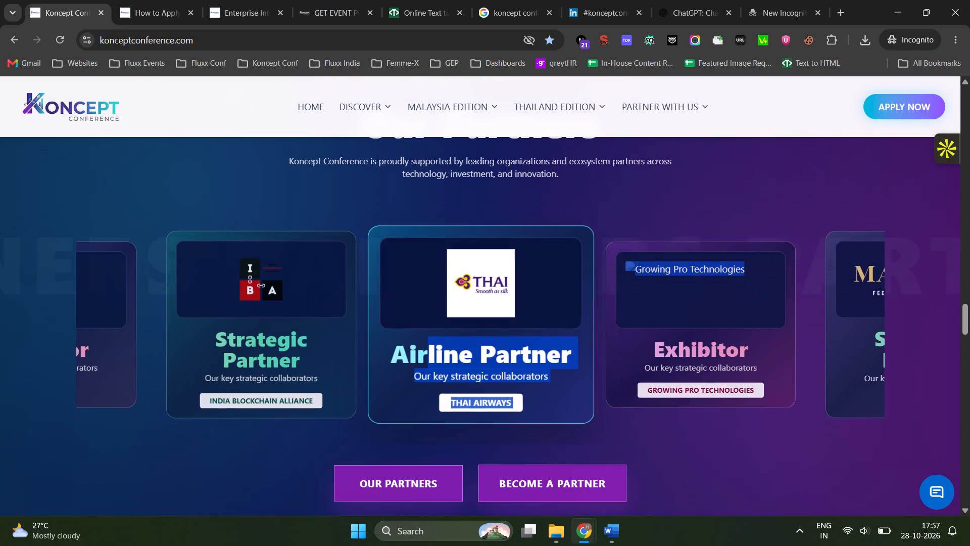
click(693, 276)
scroll(620, 290, down, 1)
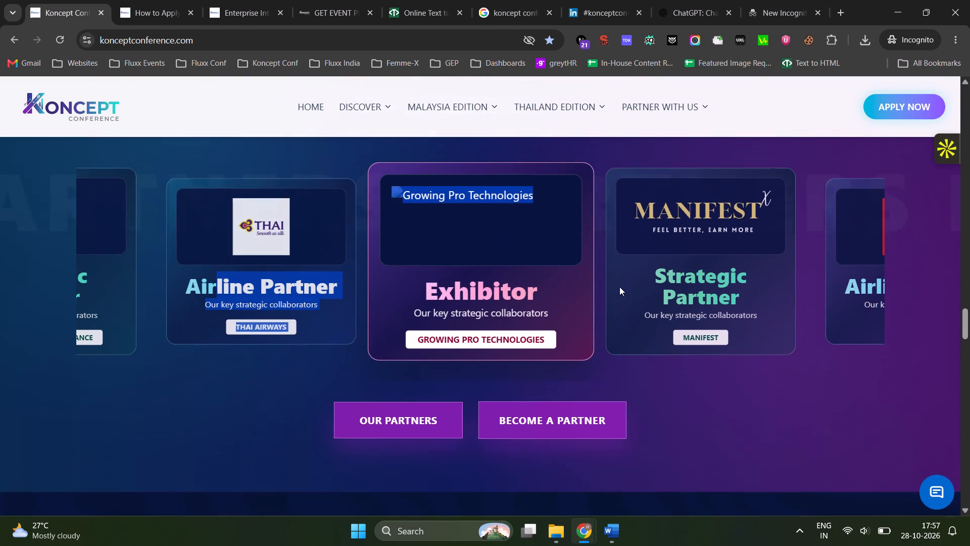
click(477, 210)
scroll(520, 270, down, 7)
scroll(511, 278, up, 5)
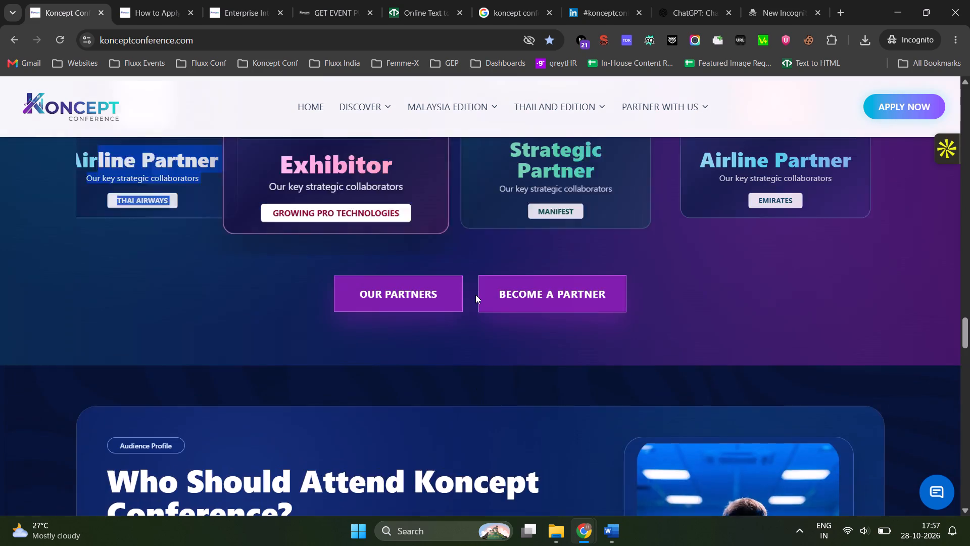
scroll(425, 222, up, 5)
click(269, 393)
click(258, 286)
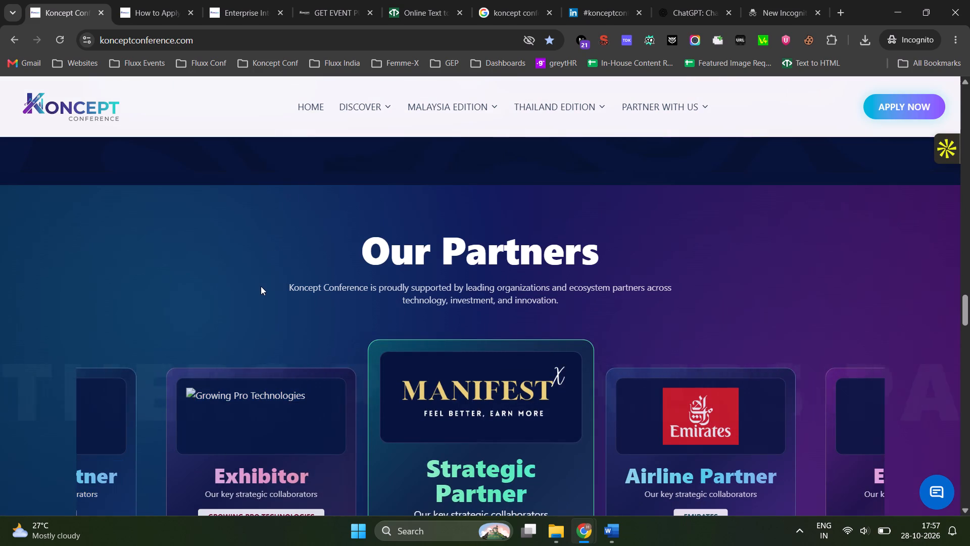
Examine the rest of the homepage, covering the awards, the visiting professionals' company logos, the newsletter sign-up and the footer.
scroll(263, 285, down, 19)
scroll(327, 295, down, 6)
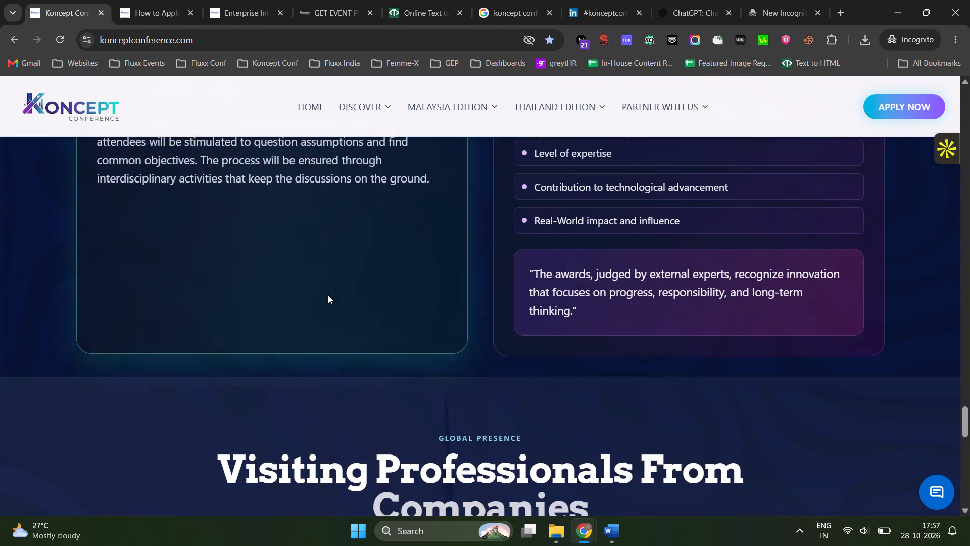
scroll(328, 295, down, 9)
scroll(328, 294, up, 3)
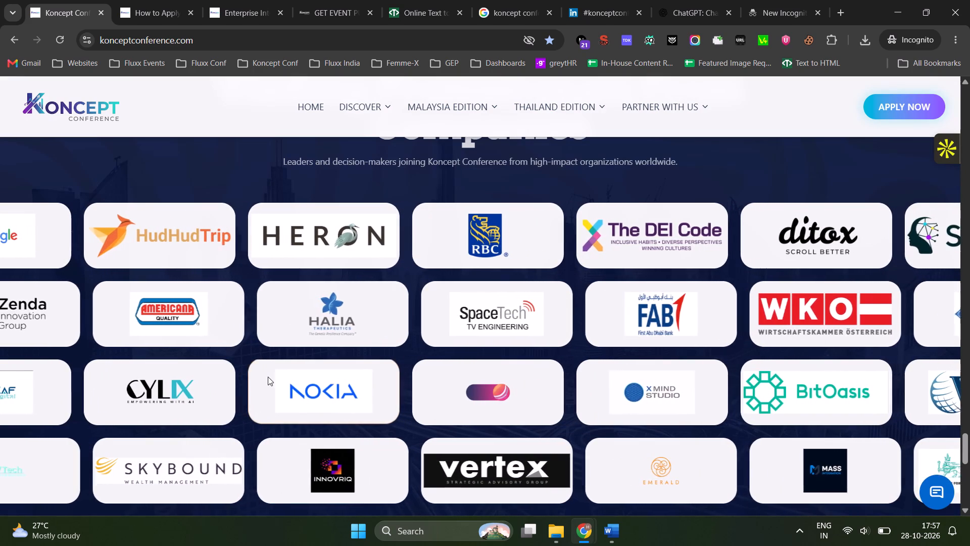
scroll(442, 307, down, 6)
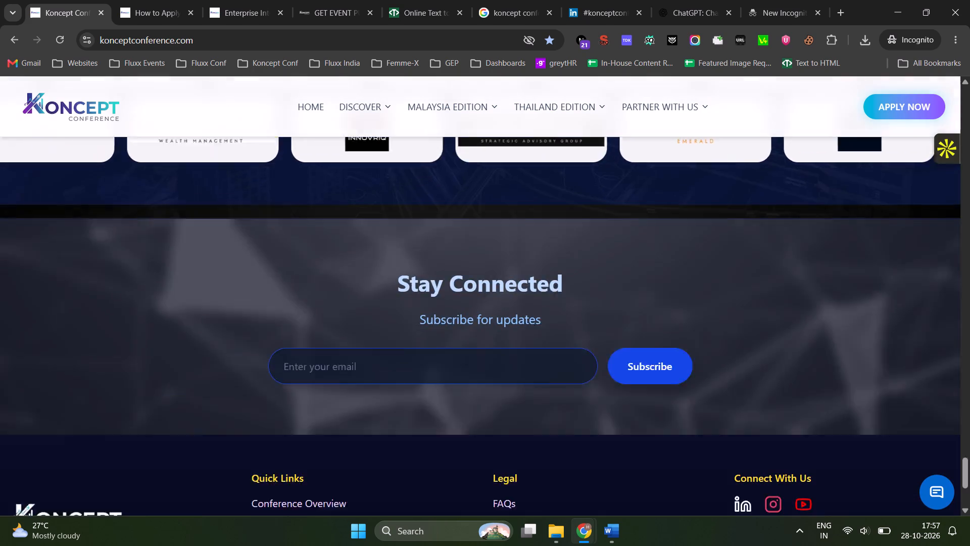
scroll(445, 317, down, 4)
scroll(445, 317, up, 3)
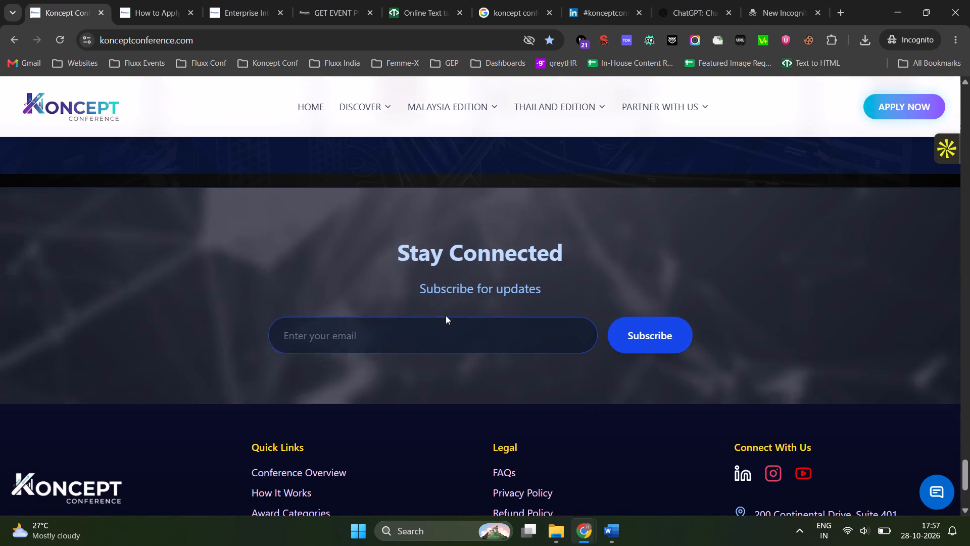
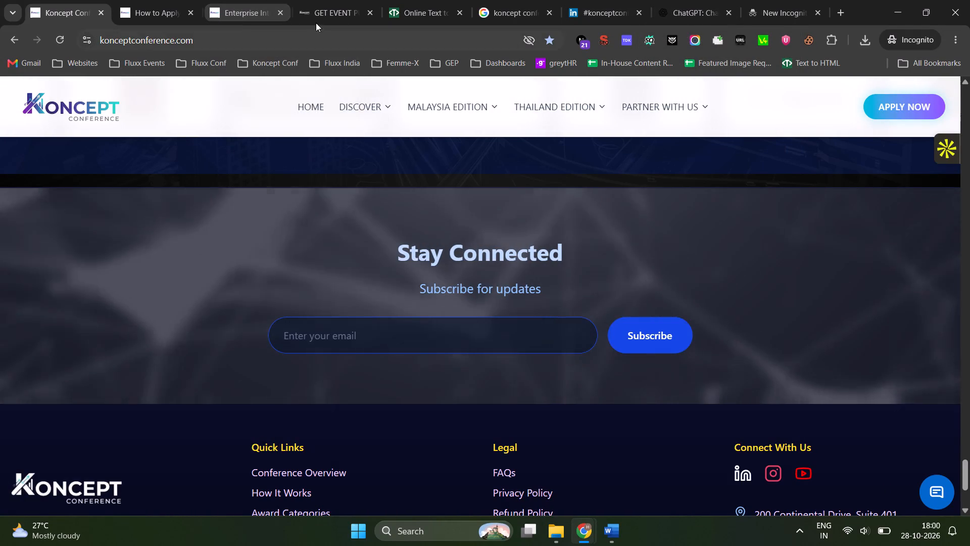
Search Google for "broken images finder" in the blank Incognito tab.
key(alt+Tab)
click(762, 0)
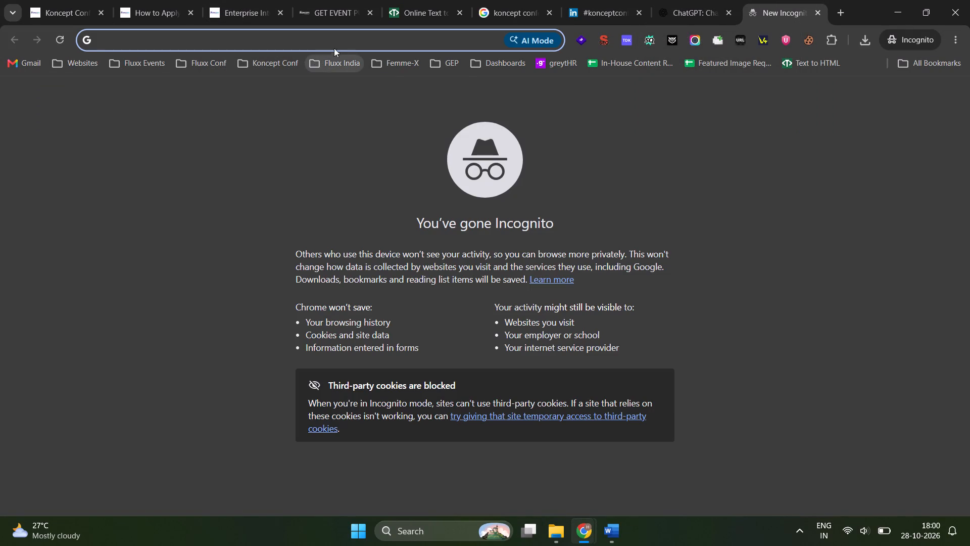
click(336, 42)
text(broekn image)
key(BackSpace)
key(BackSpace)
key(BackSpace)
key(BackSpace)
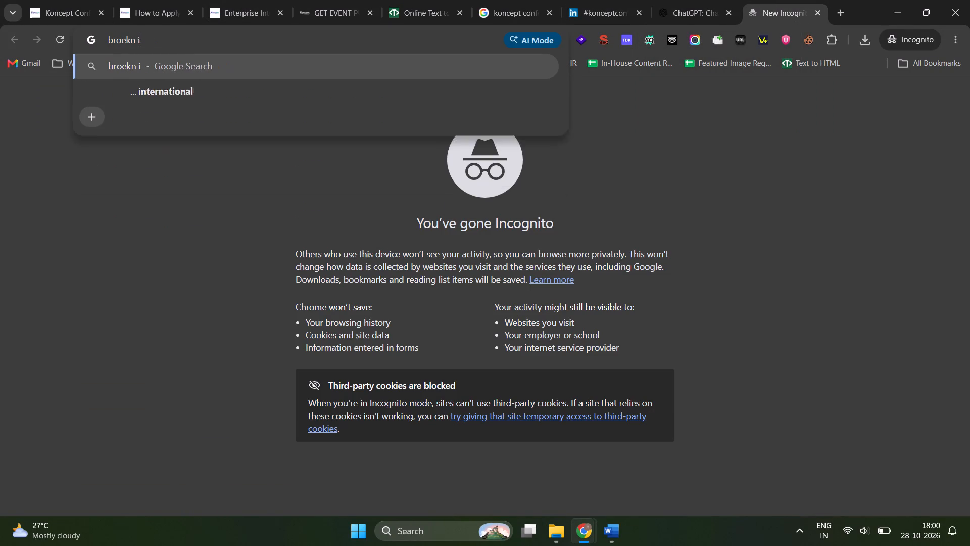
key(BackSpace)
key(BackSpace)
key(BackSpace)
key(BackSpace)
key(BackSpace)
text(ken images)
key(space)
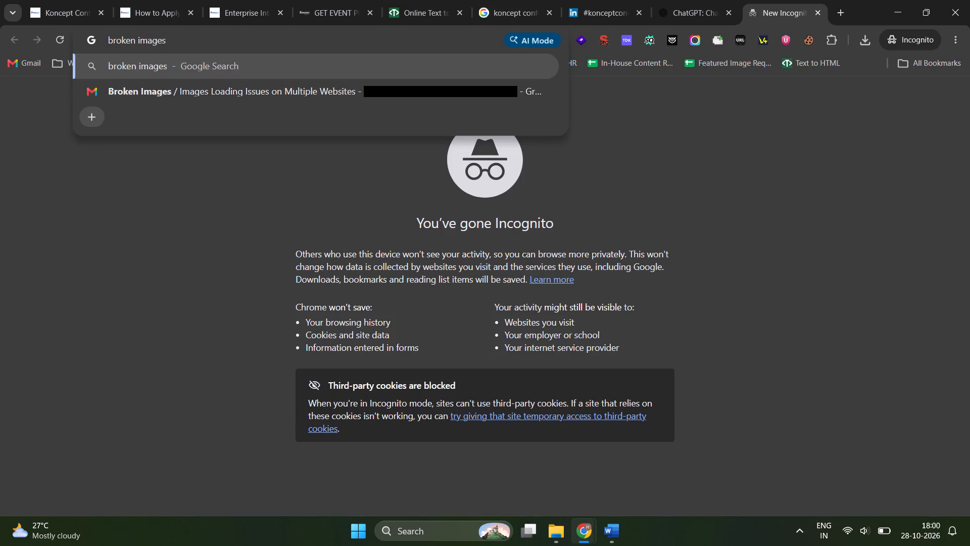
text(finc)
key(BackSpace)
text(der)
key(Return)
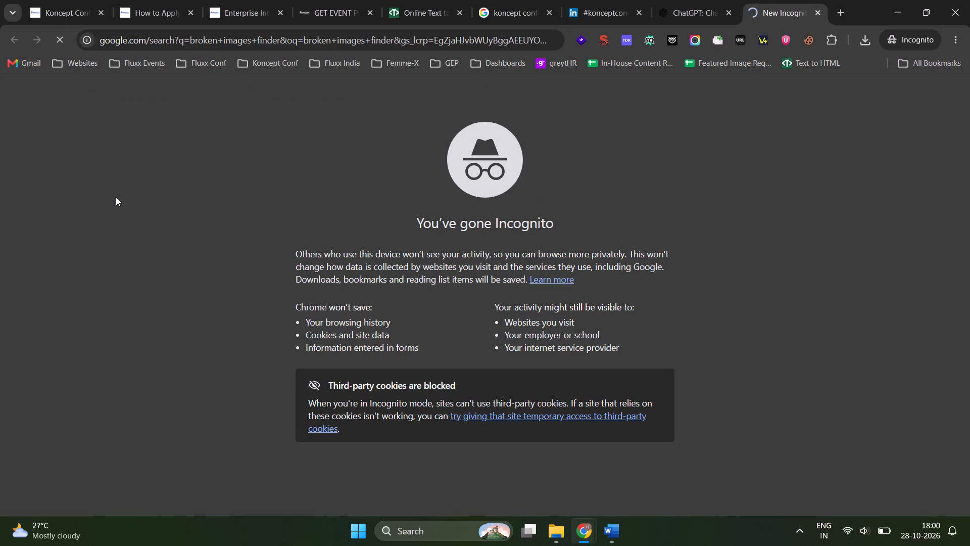
Open the system's quick settings for network, sound and battery.
click(864, 531)
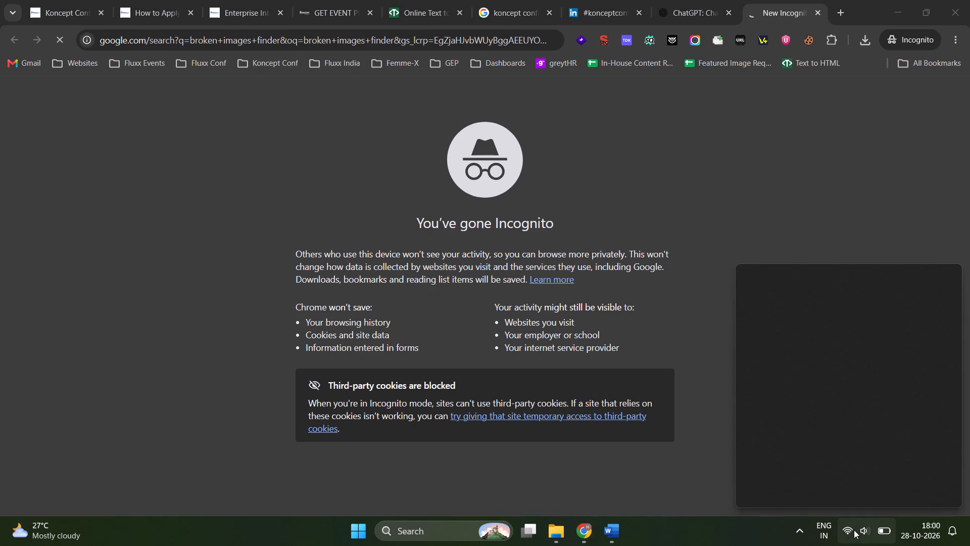
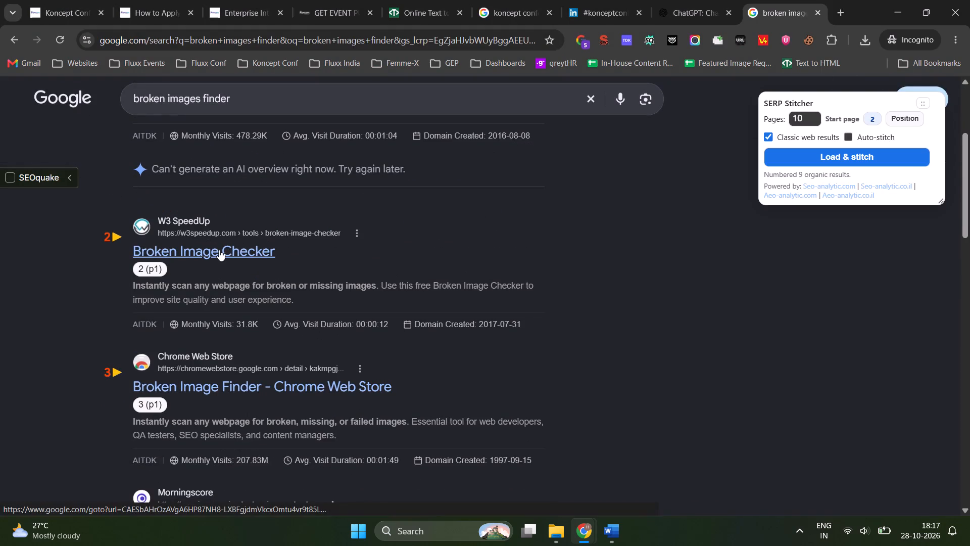
Copy the Koncept Conference homepage's web address, konceptconference.com, from its open browser page.
click(50, 0)
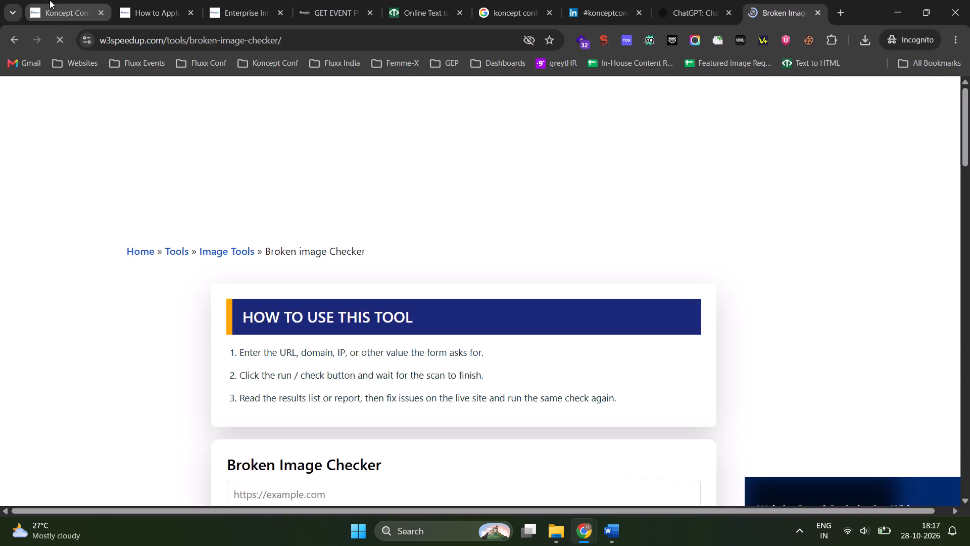
click(213, 38)
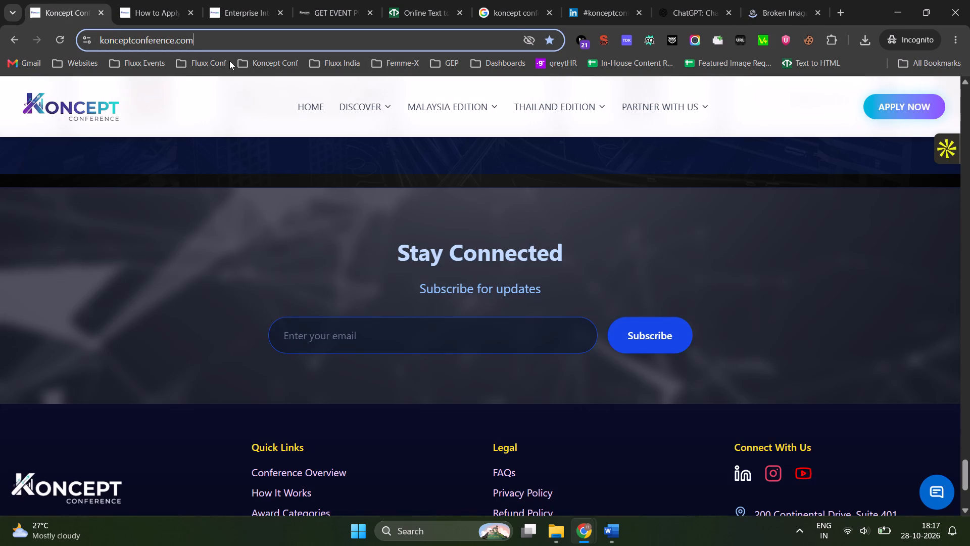
key(ctrl+c)
key(ctrl+c)
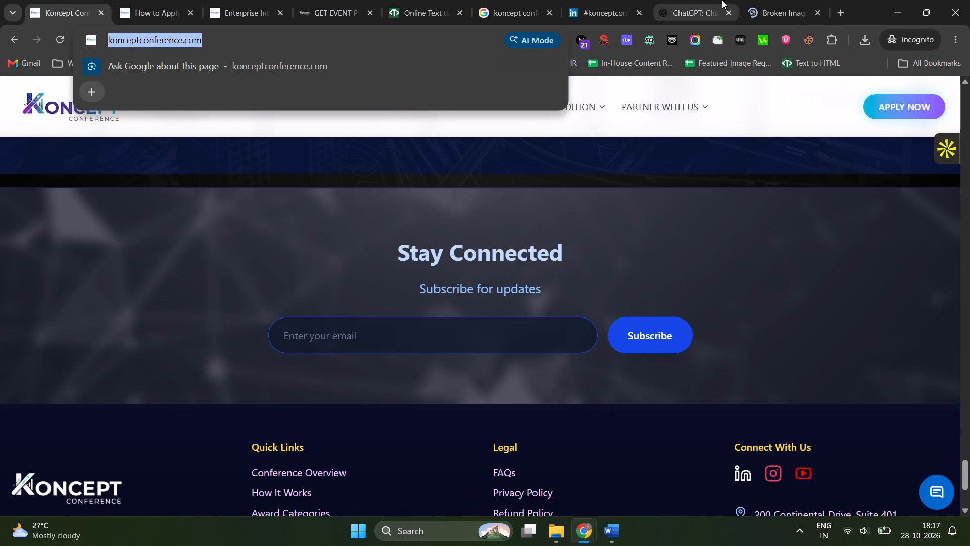
click(764, 0)
scroll(312, 332, down, 4)
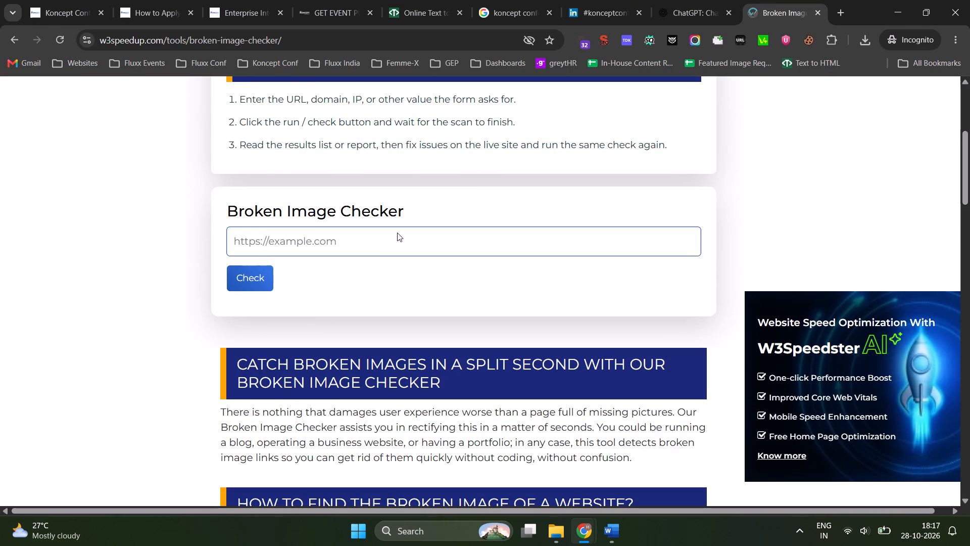
click(397, 233)
key(ctrl+v)
click(238, 288)
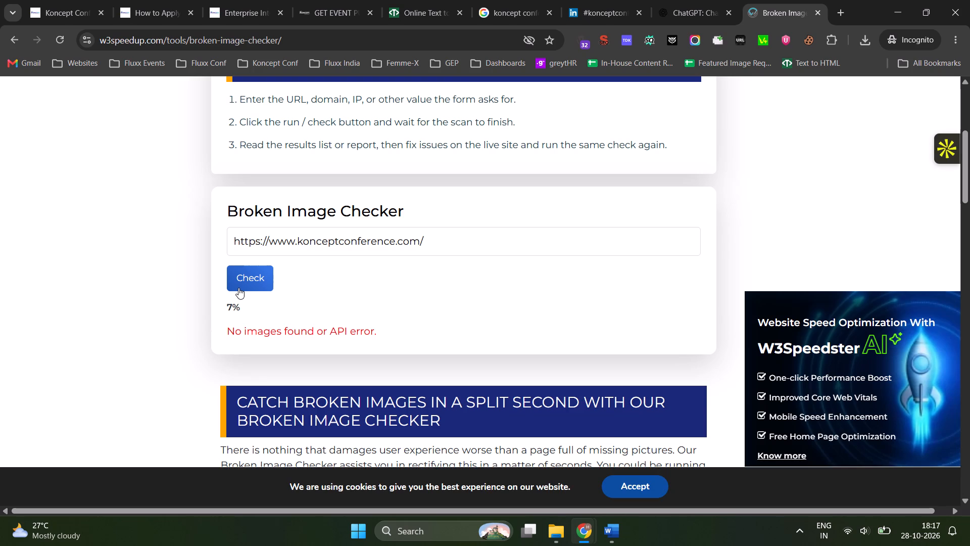
click(247, 279)
click(246, 278)
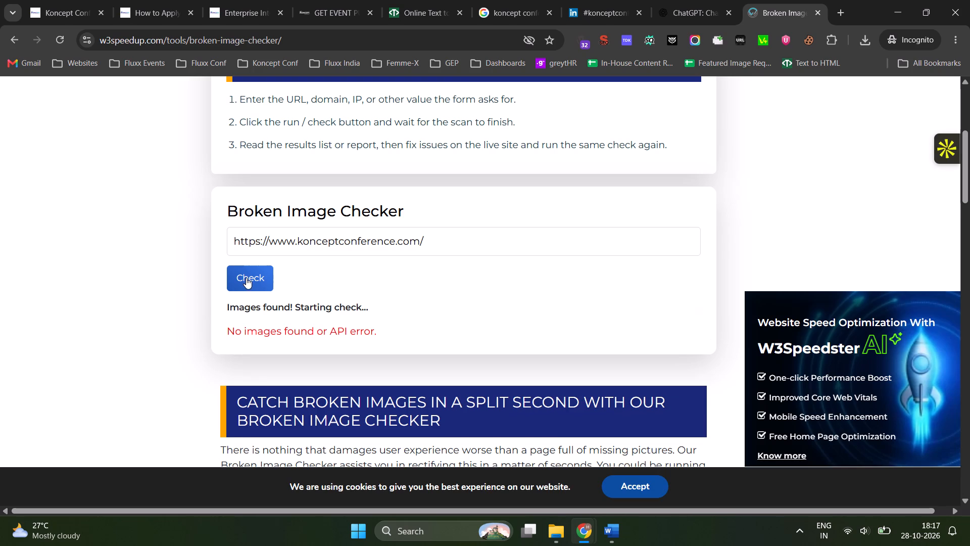
scroll(287, 298, up, 6)
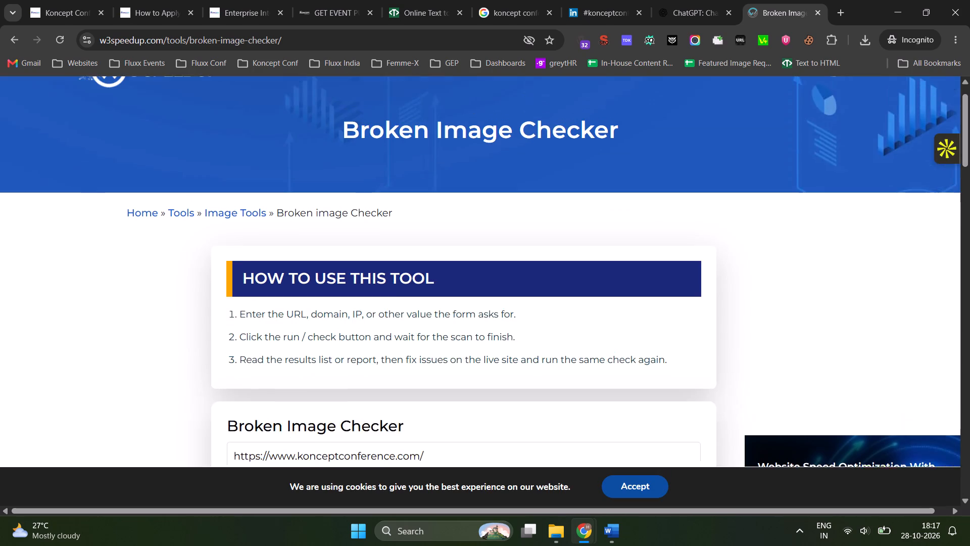
scroll(291, 295, down, 3)
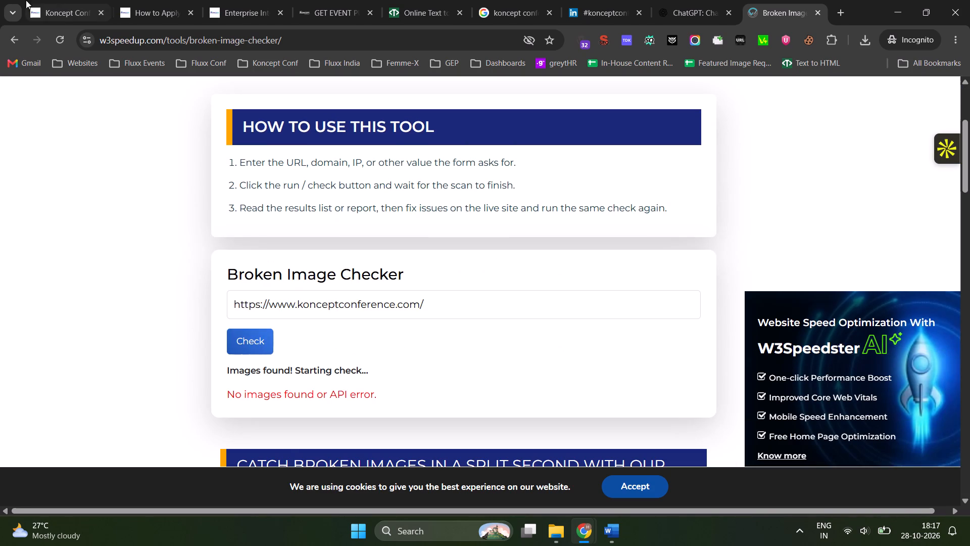
click(61, 0)
key(ctrl+shift+r)
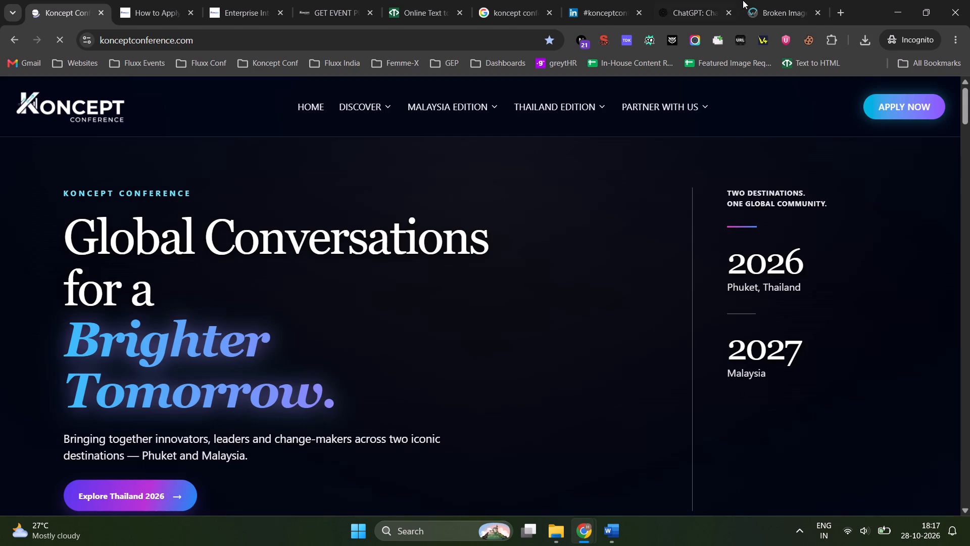
click(777, 0)
triple_click(407, 306)
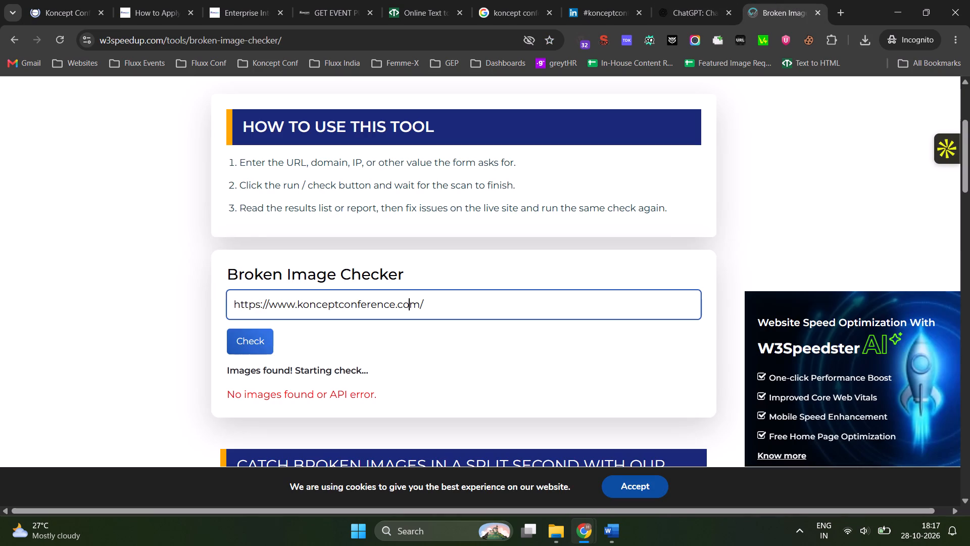
key(ctrl+v)
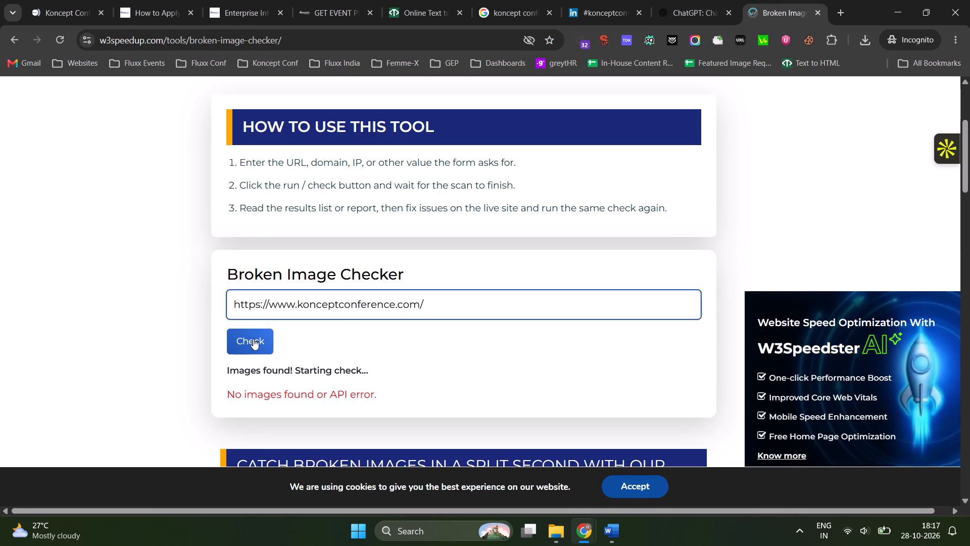
click(254, 339)
click(254, 339)
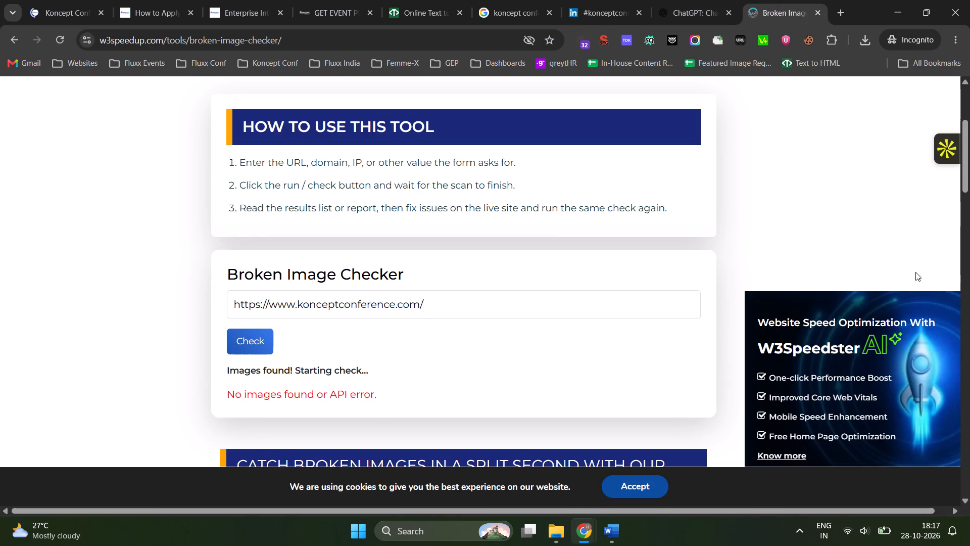
Accept the checker site's cookies and look over the tool's usage instructions.
scroll(753, 374, down, 5)
click(652, 481)
scroll(428, 288, down, 4)
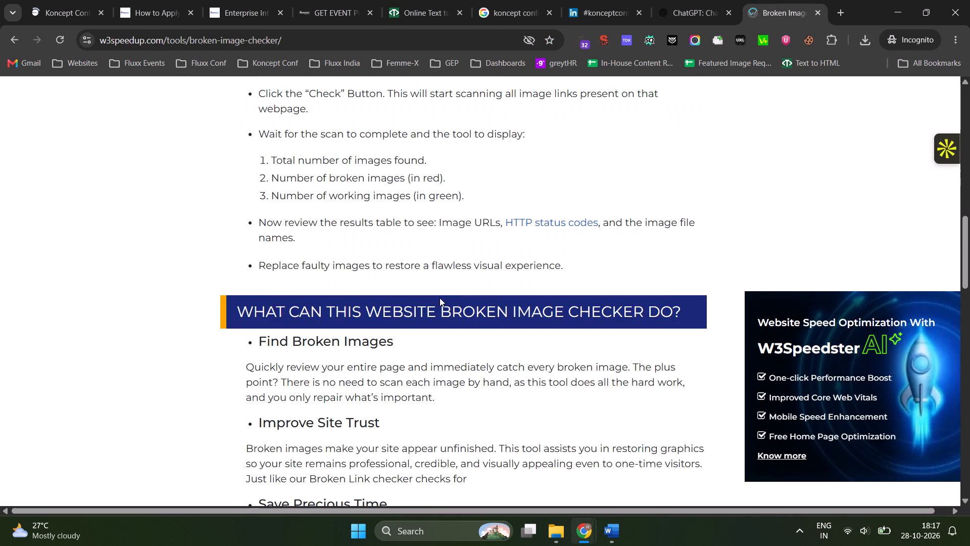
scroll(440, 298, up, 9)
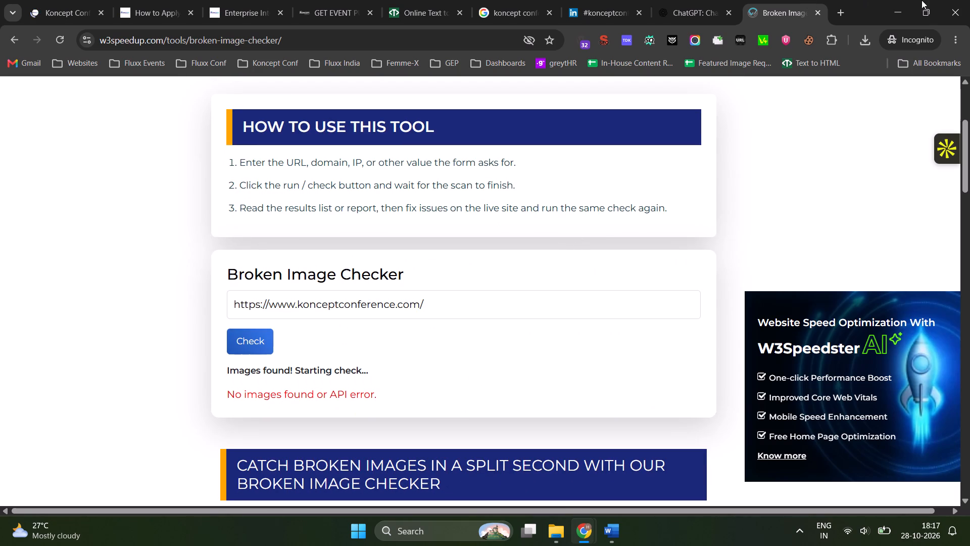
Take the Fluxx Events homepage address without its sitemap path and check it in the W3SpeedUp Broken Image Checker.
click(848, 12)
text(fluxxeve)
key(Right)
key(ctrl+shift+Left)
key(ctrl+shift+Left)
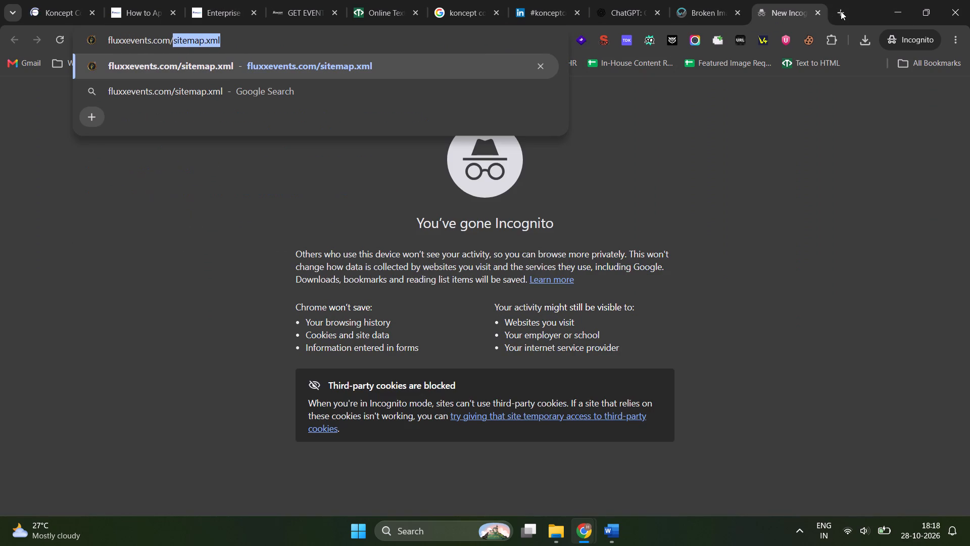
key(BackSpace)
key(ctrl+a)
key(ctrl+x)
key(ctrl+w)
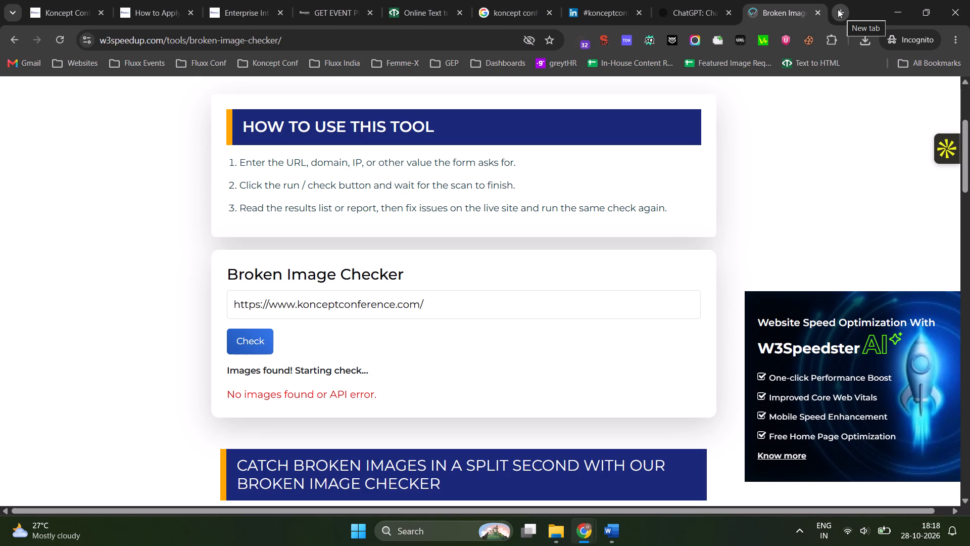
triple_click(362, 310)
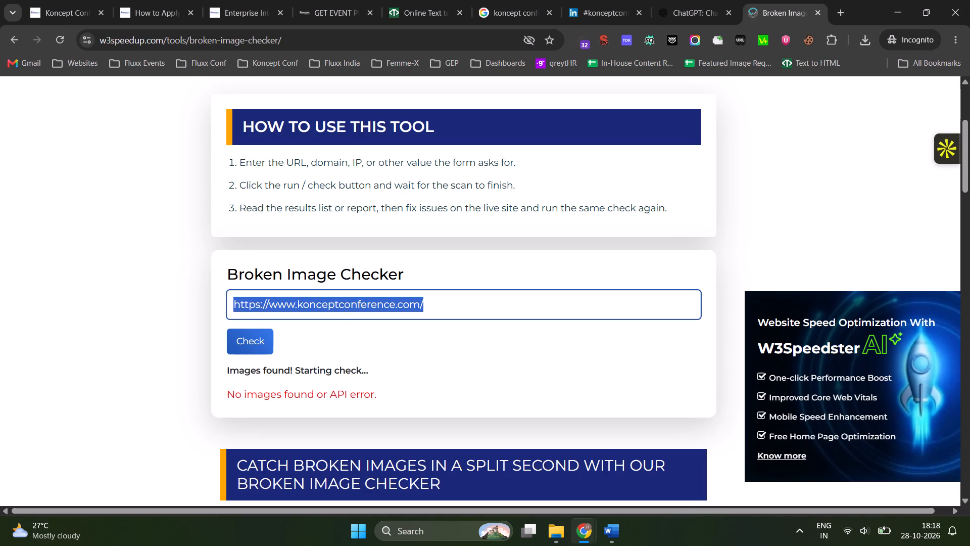
key(ctrl+v)
click(266, 345)
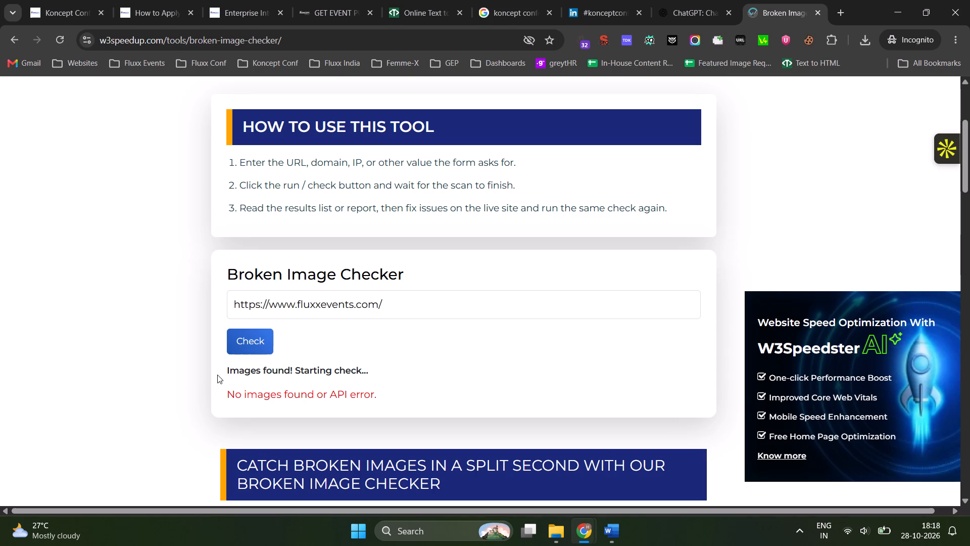
click(240, 350)
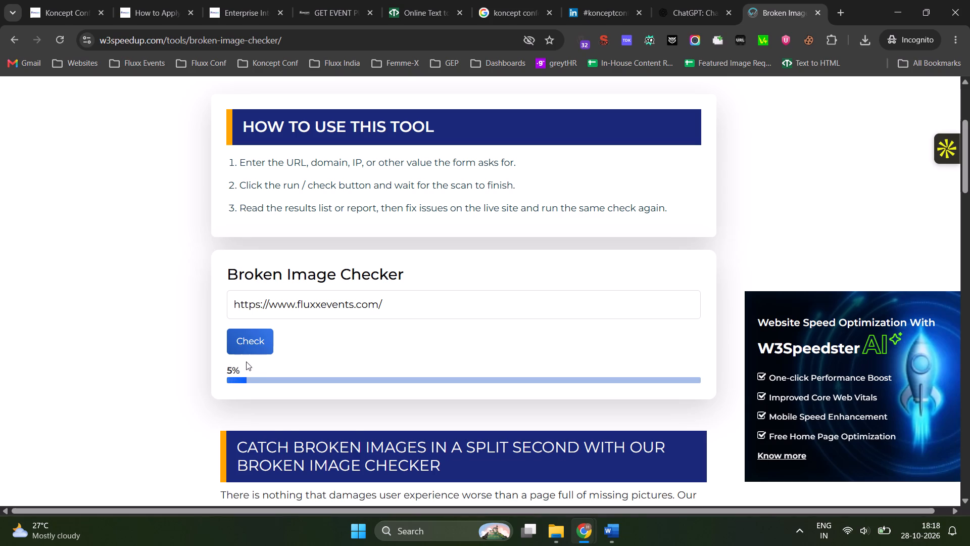
Switch the computer's Wi-Fi connection to the Airtel _emailGpt-4_5G network.
click(879, 540)
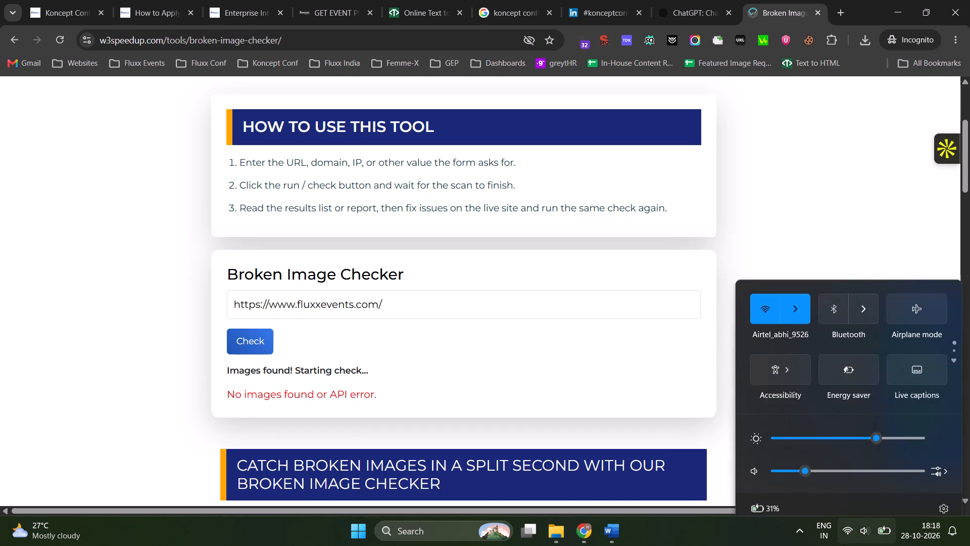
click(797, 294)
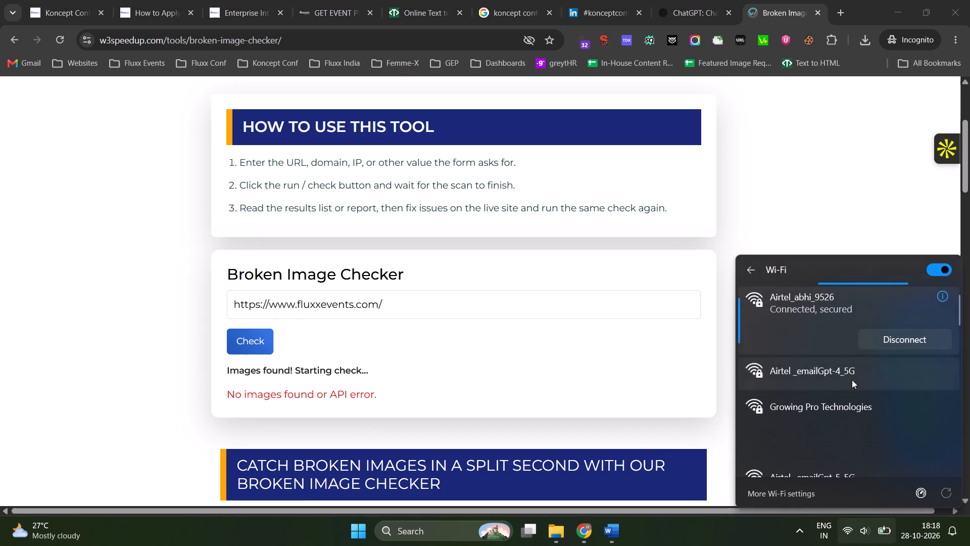
click(852, 380)
click(888, 401)
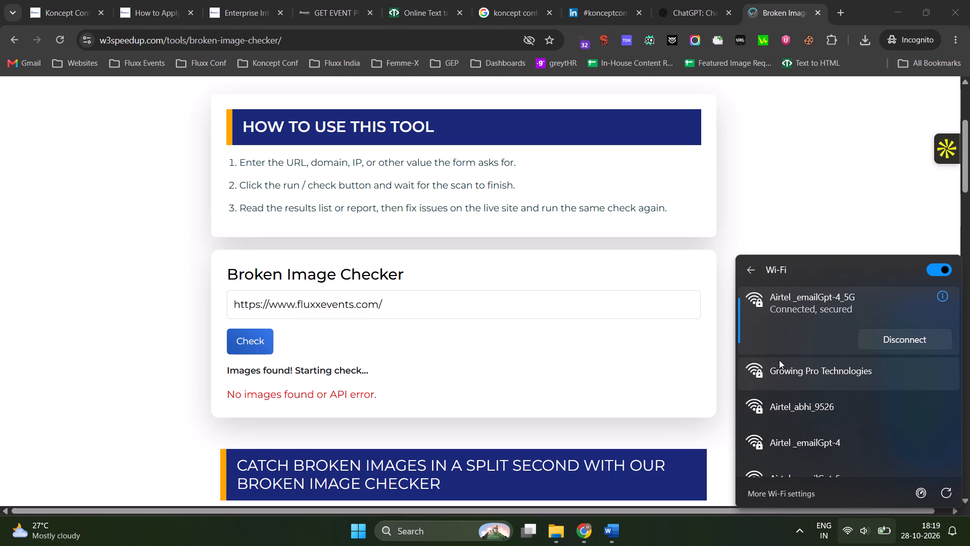
click(507, 306)
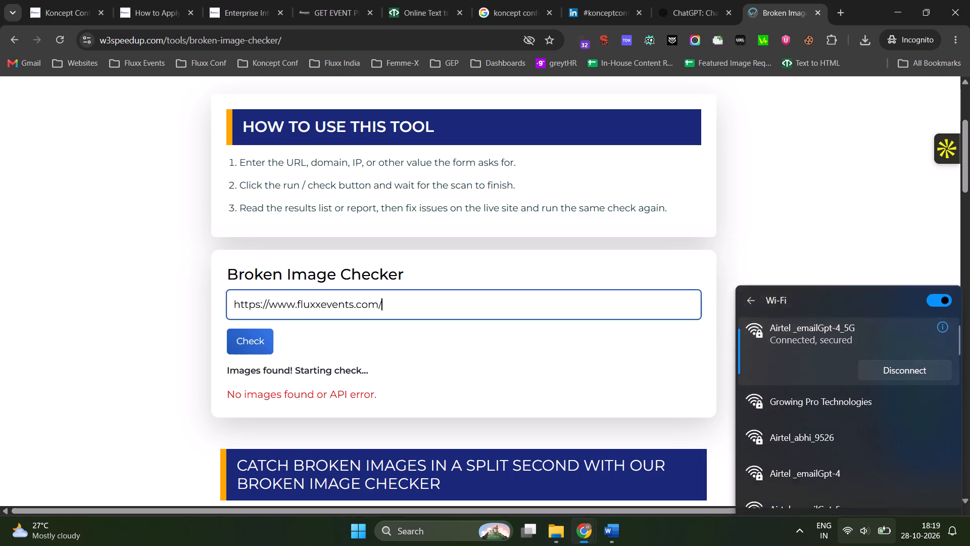
click(257, 340)
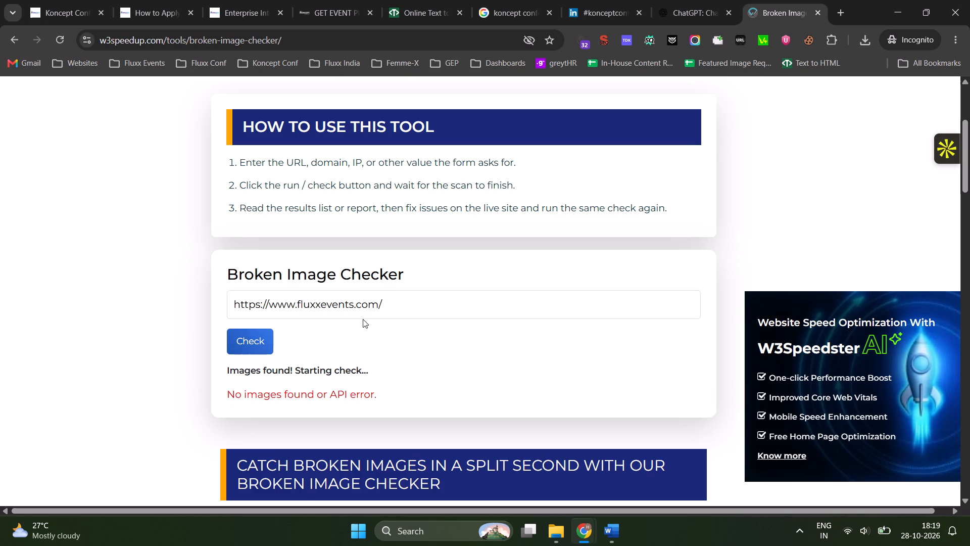
click(260, 339)
scroll(411, 355, down, 4)
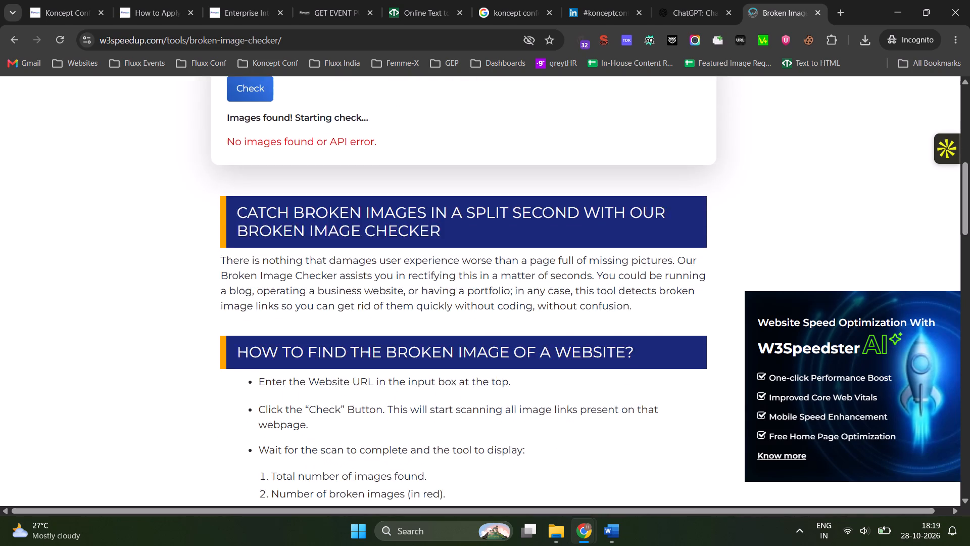
scroll(424, 356, down, 5)
scroll(431, 361, up, 20)
scroll(431, 361, up, 1)
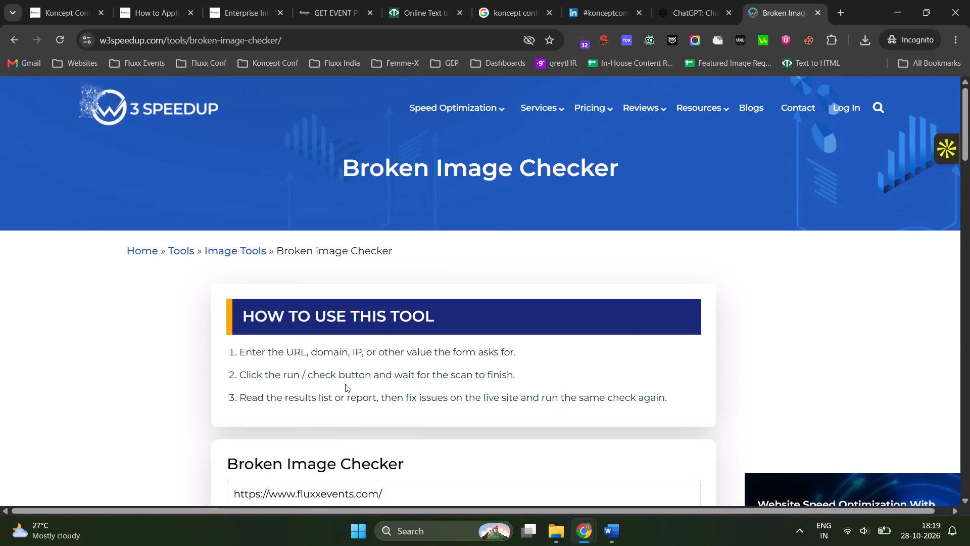
scroll(287, 313, down, 3)
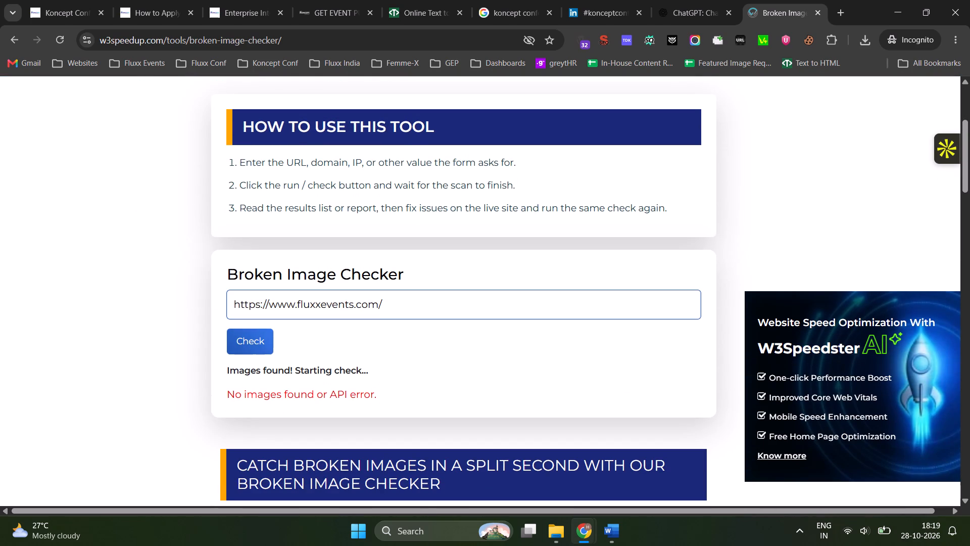
Return to the Google results for broken images finder and open PowerMapper's SortSite Broken Link Checker in a new tab.
click(689, 0)
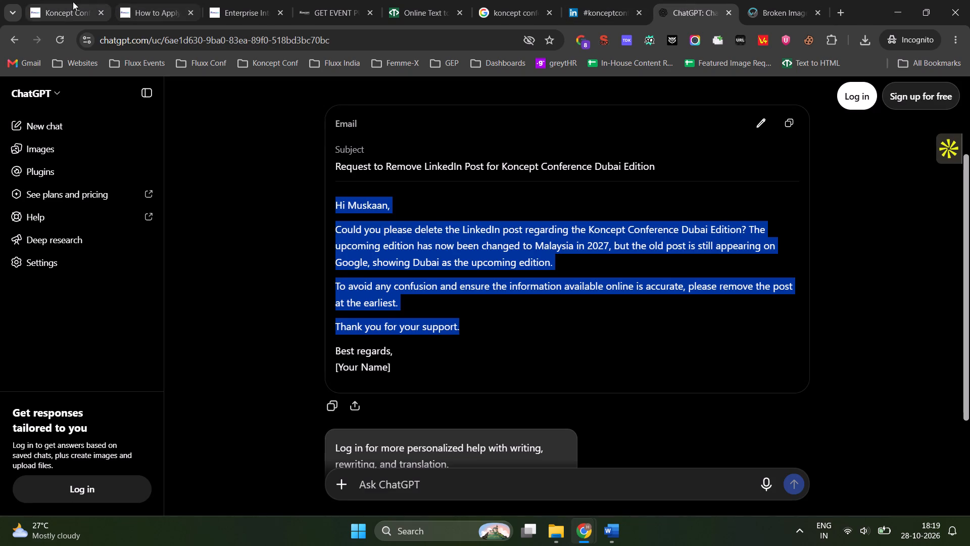
click(797, 0)
click(18, 38)
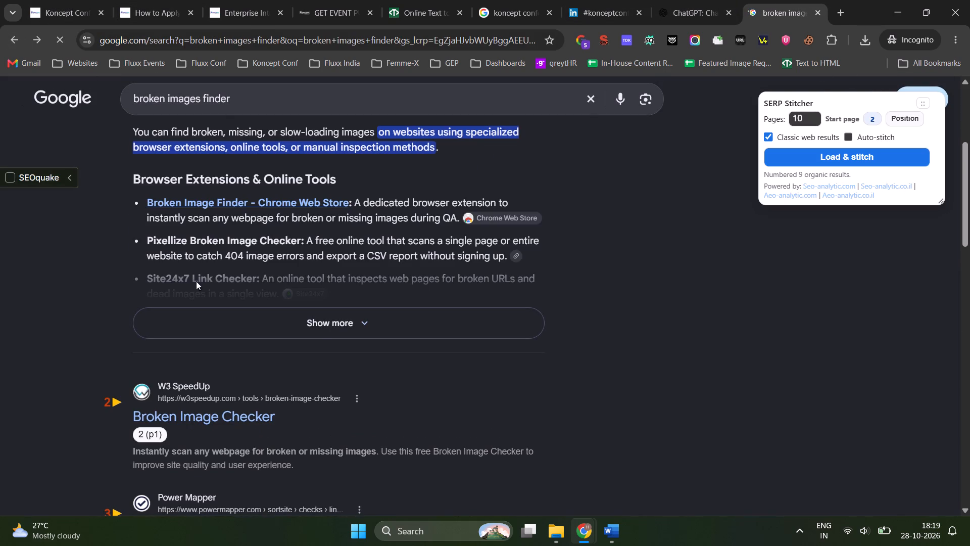
scroll(356, 292, down, 5)
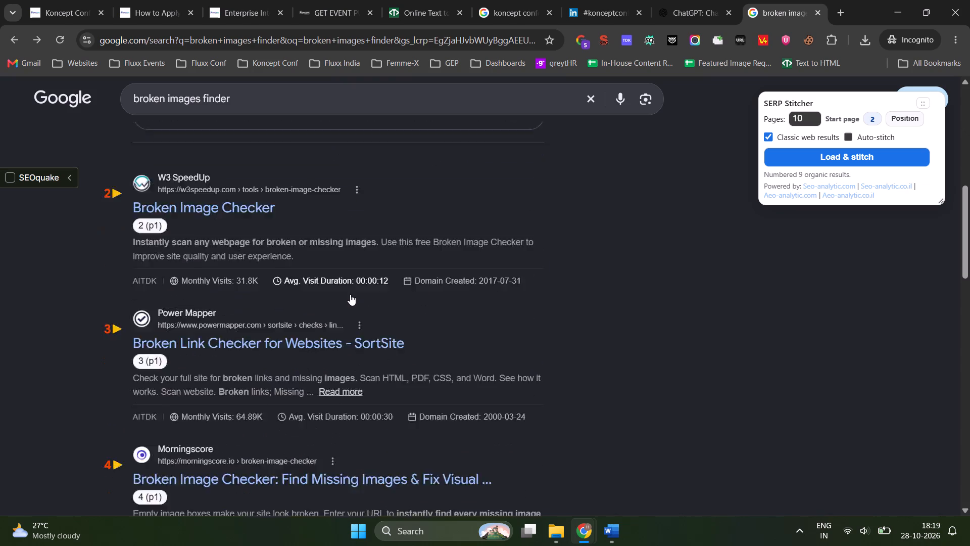
middle_click(349, 295)
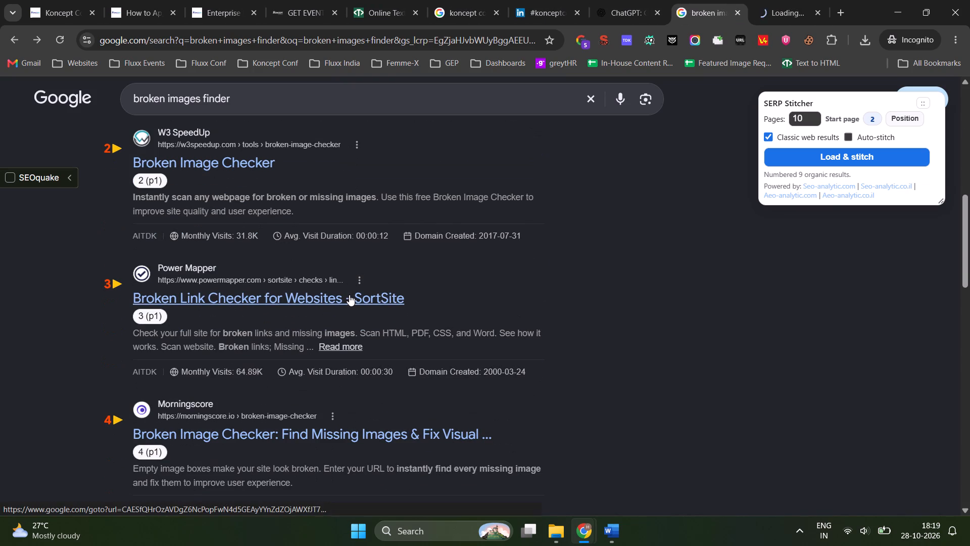
click(800, 0)
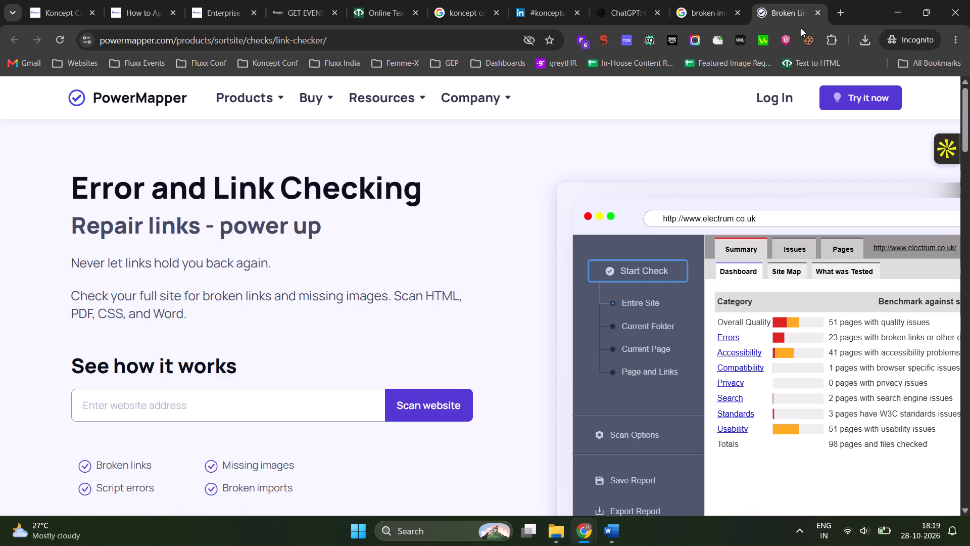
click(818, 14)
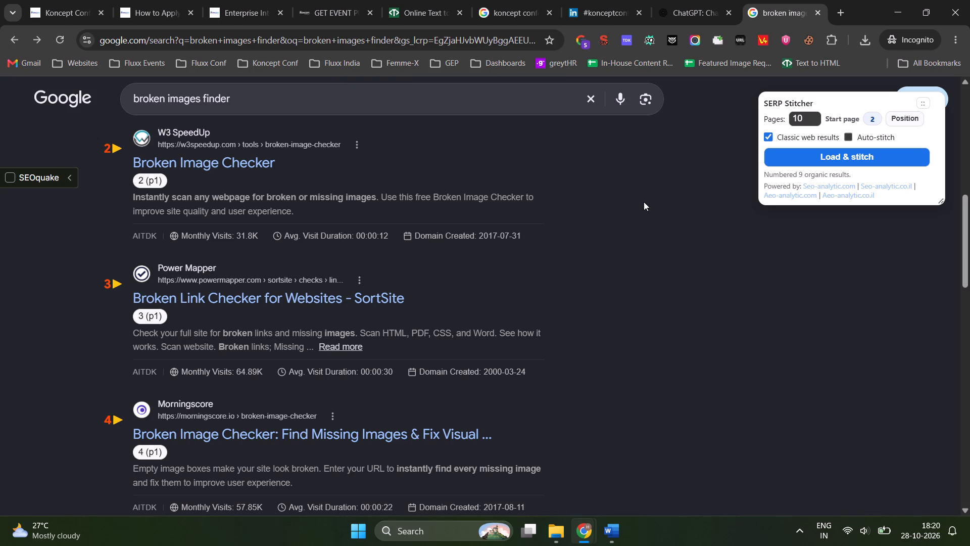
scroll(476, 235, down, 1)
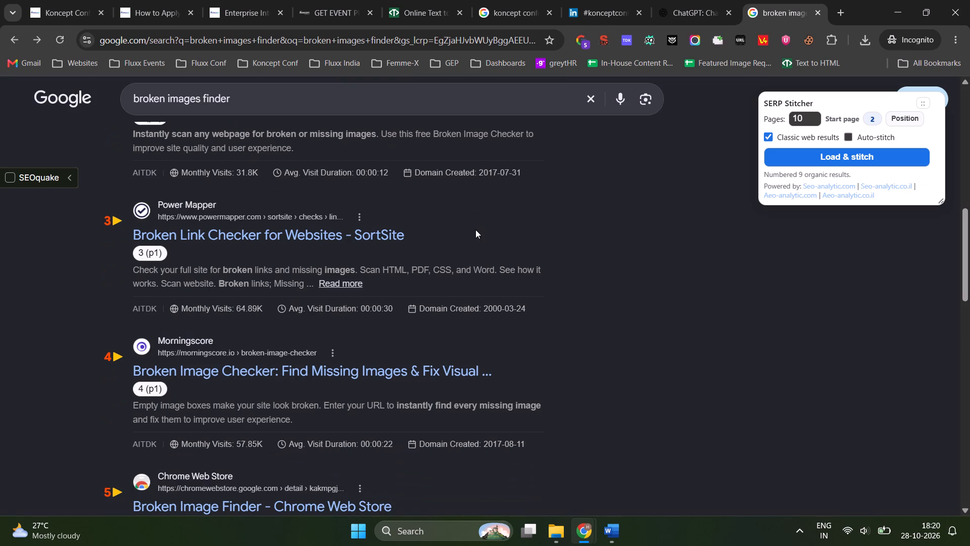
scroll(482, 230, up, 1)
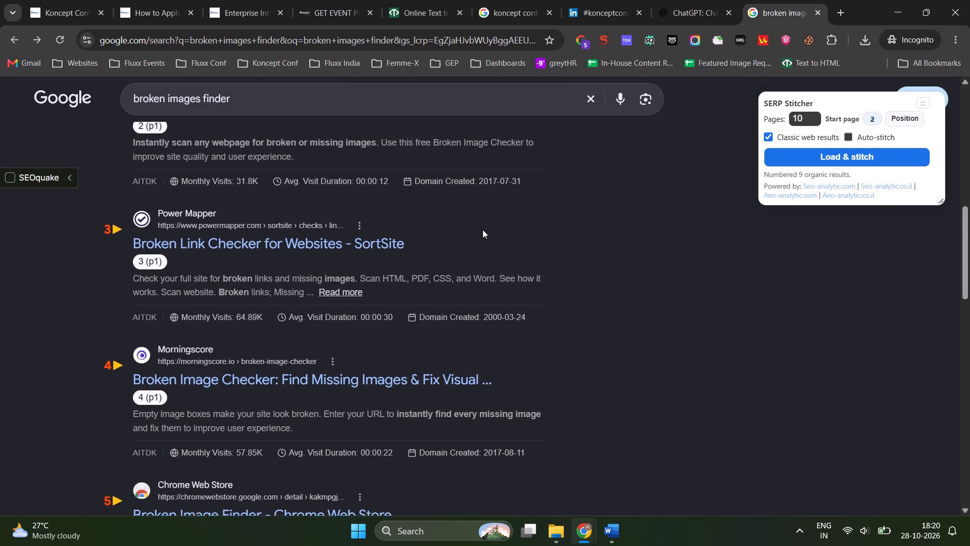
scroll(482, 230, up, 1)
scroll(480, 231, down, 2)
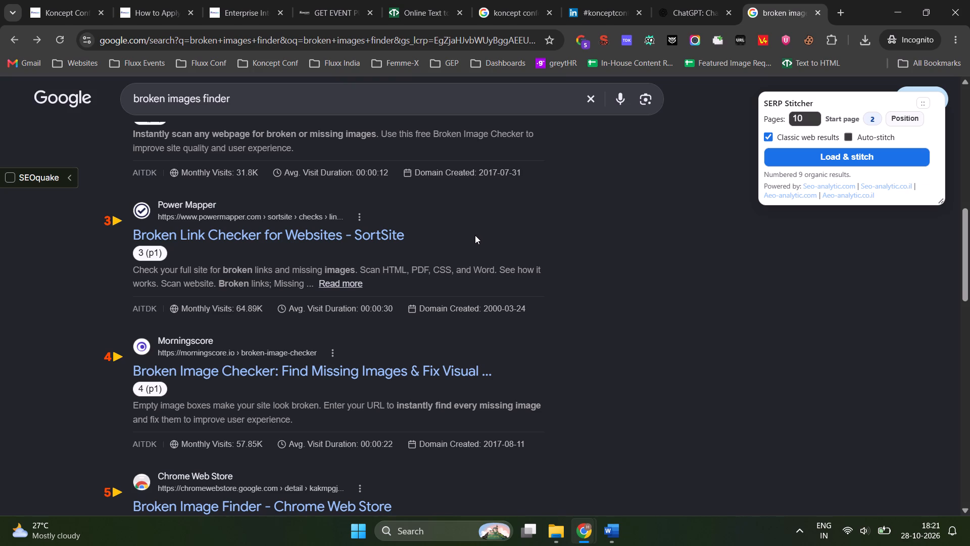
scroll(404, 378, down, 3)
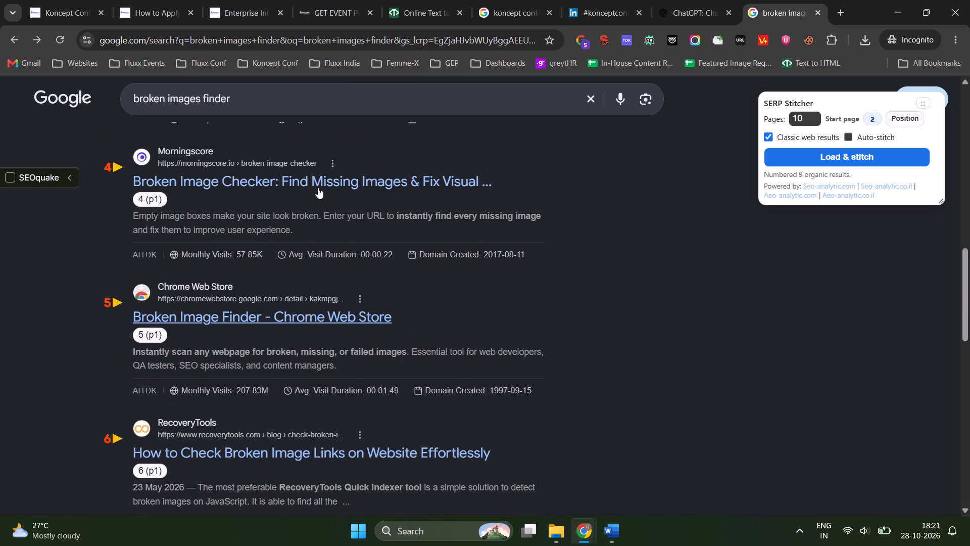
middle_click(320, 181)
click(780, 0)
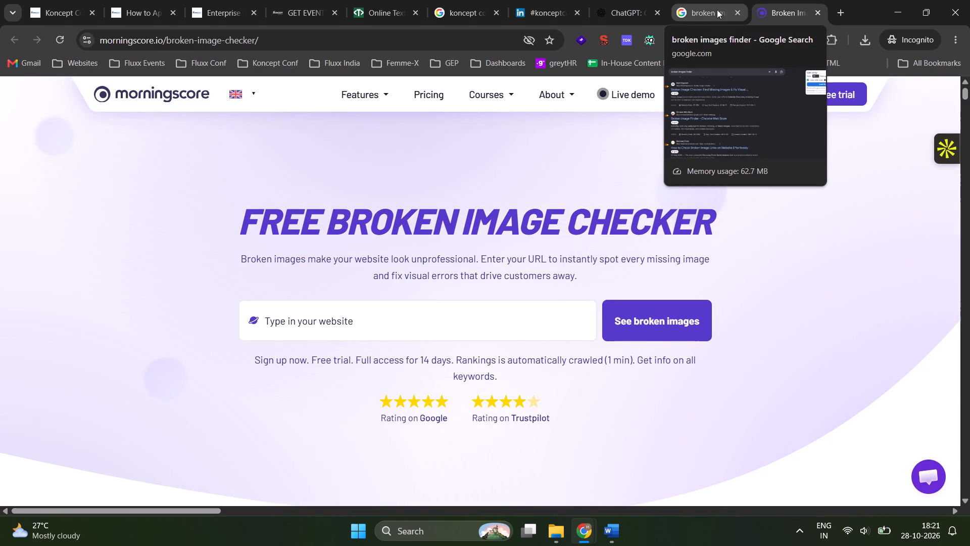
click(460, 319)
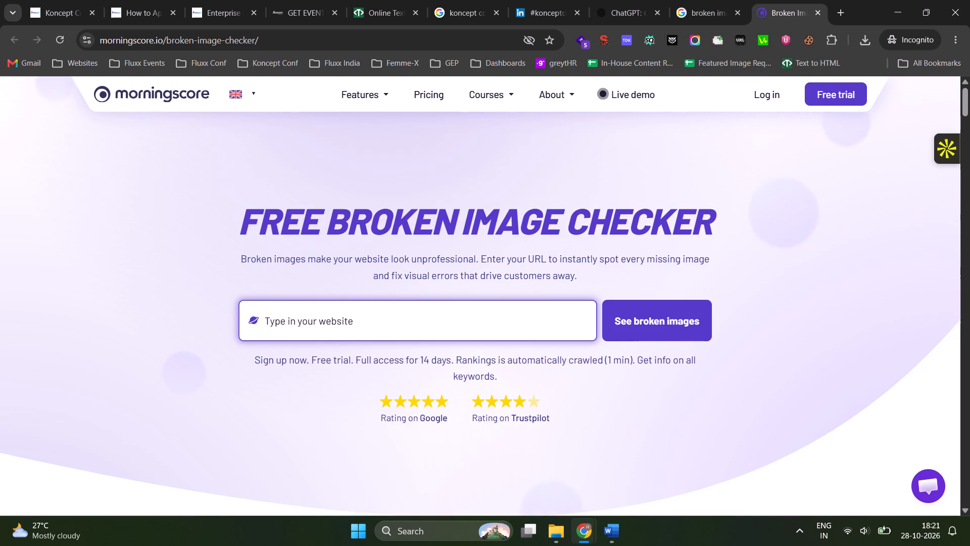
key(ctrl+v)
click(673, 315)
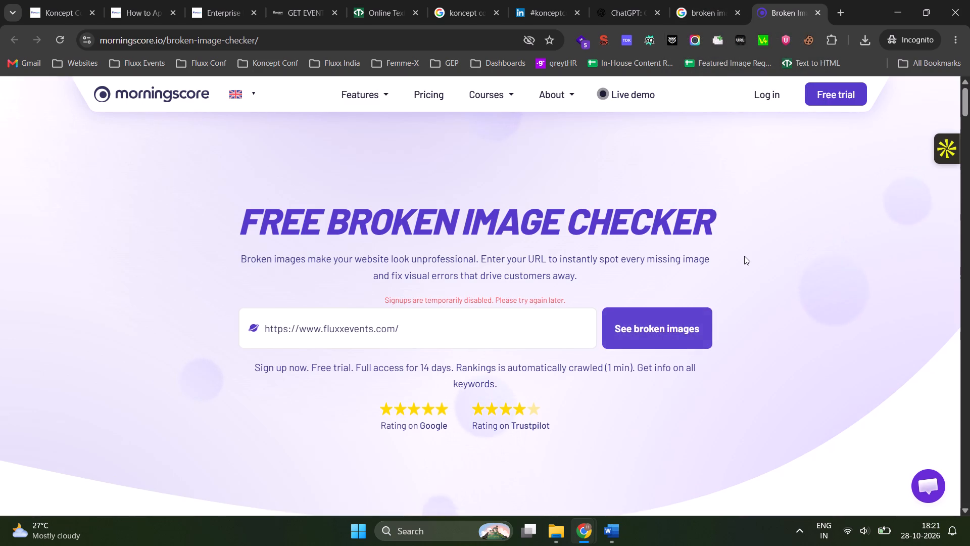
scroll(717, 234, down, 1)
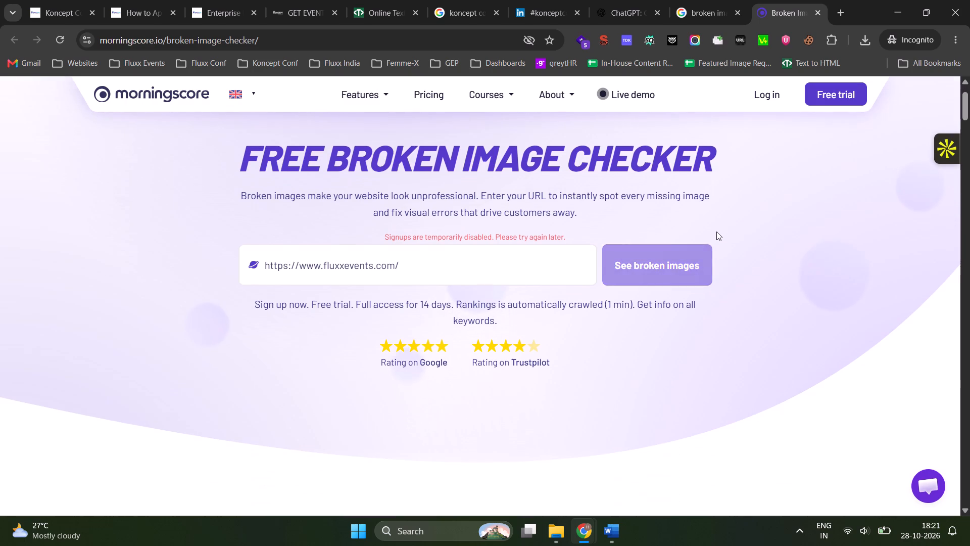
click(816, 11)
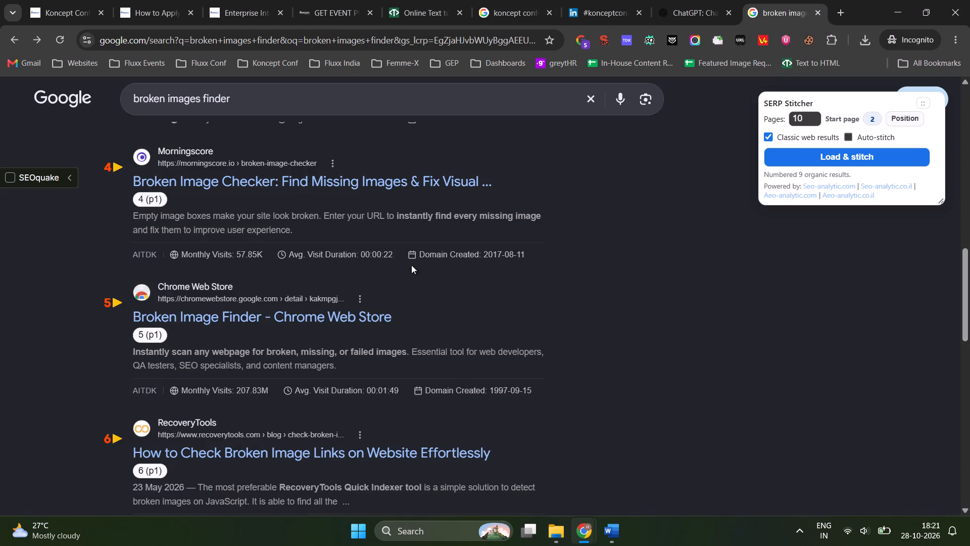
scroll(285, 290, down, 2)
scroll(396, 330, down, 1)
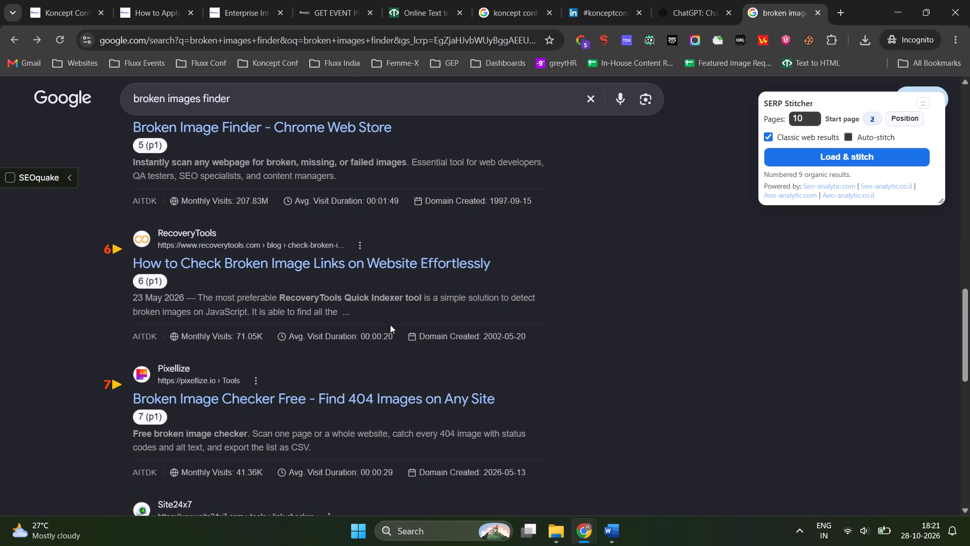
scroll(373, 363, down, 1)
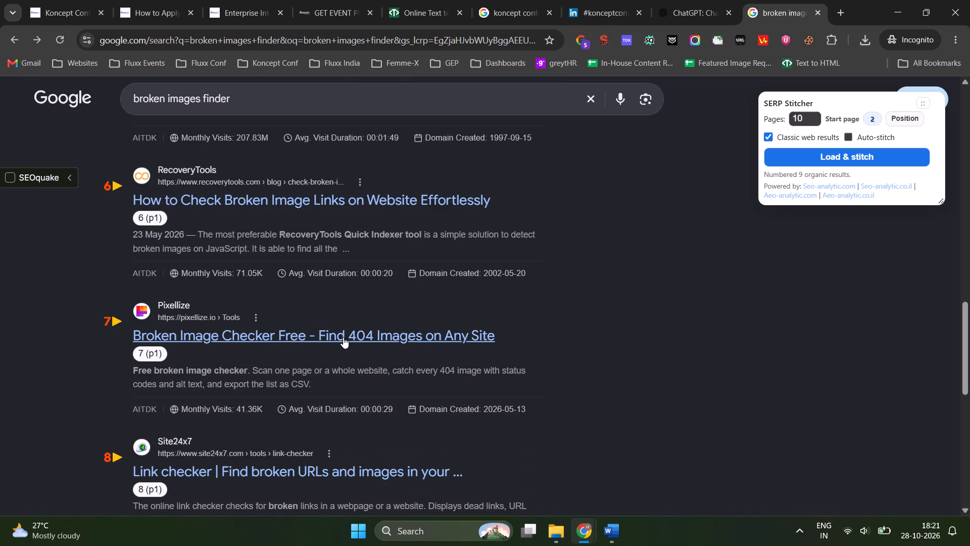
middle_click(343, 337)
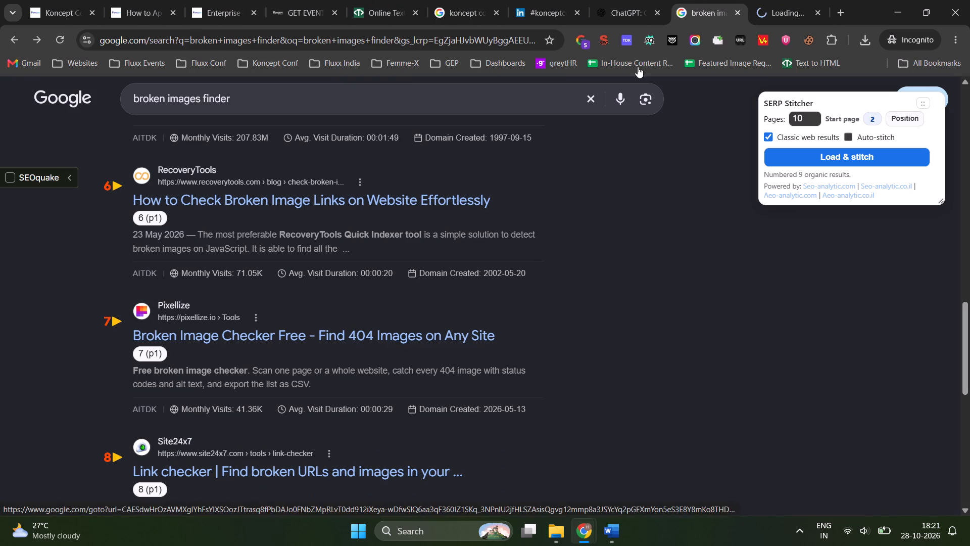
click(791, 0)
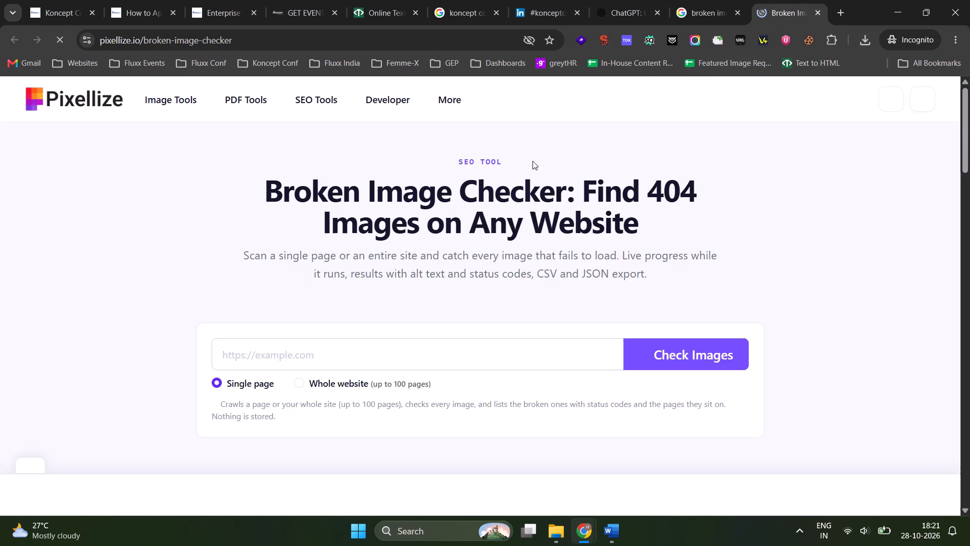
click(476, 355)
key(ctrl+v)
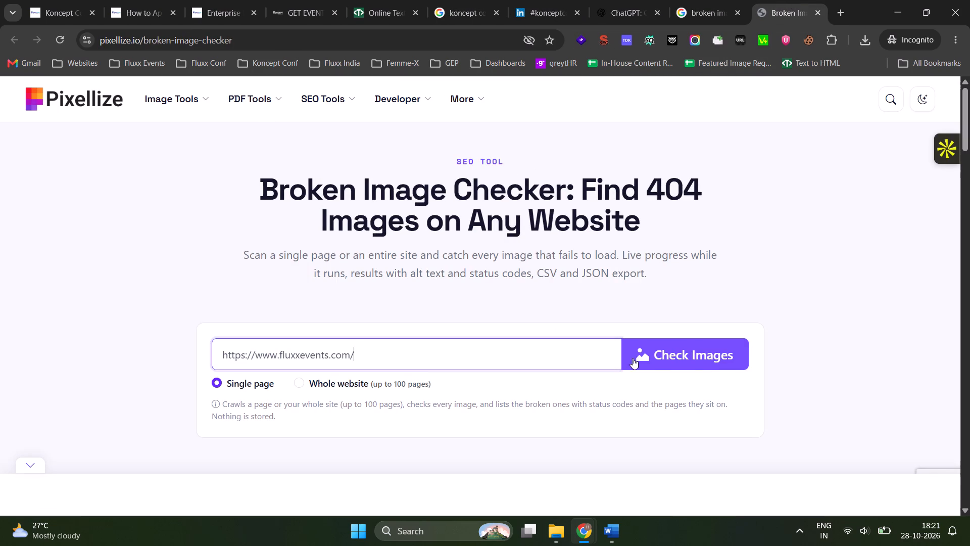
click(304, 384)
click(303, 384)
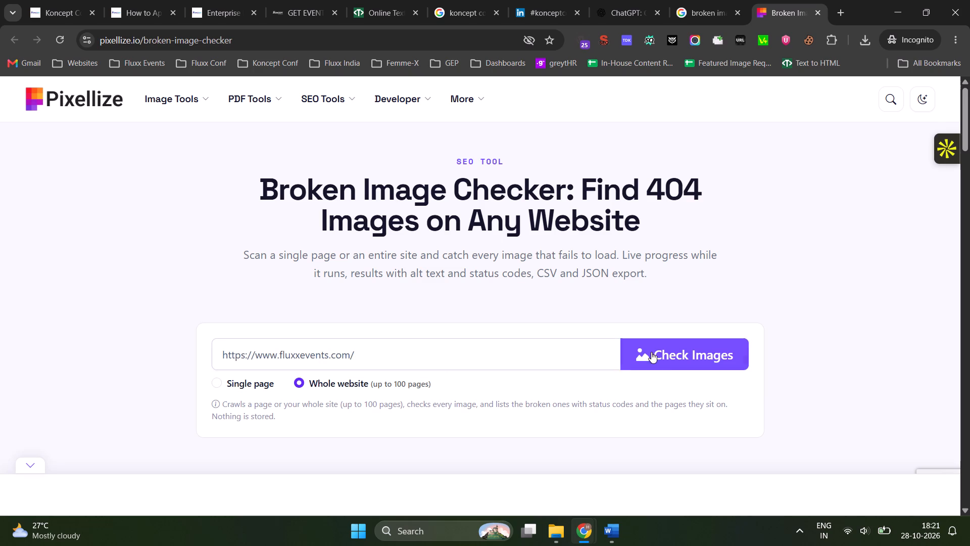
click(670, 352)
scroll(586, 261, down, 1)
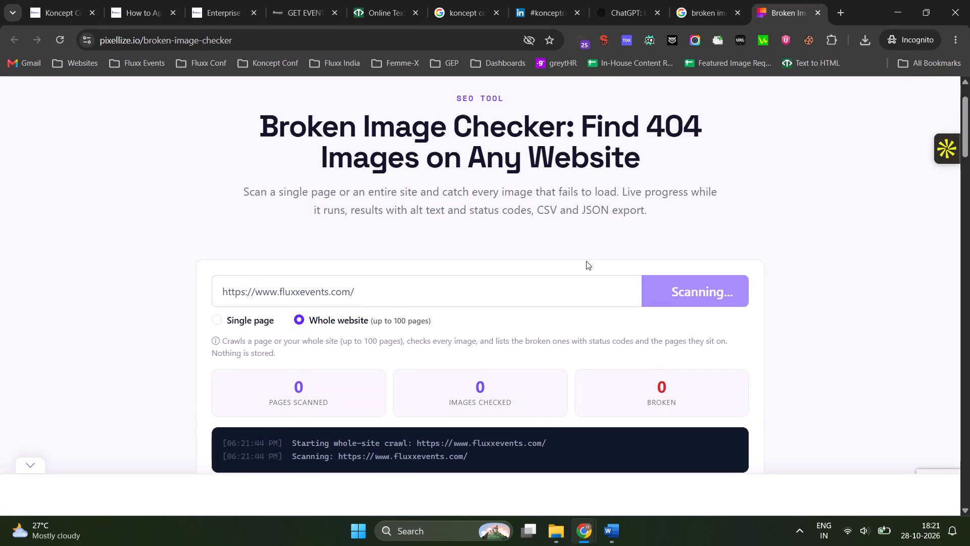
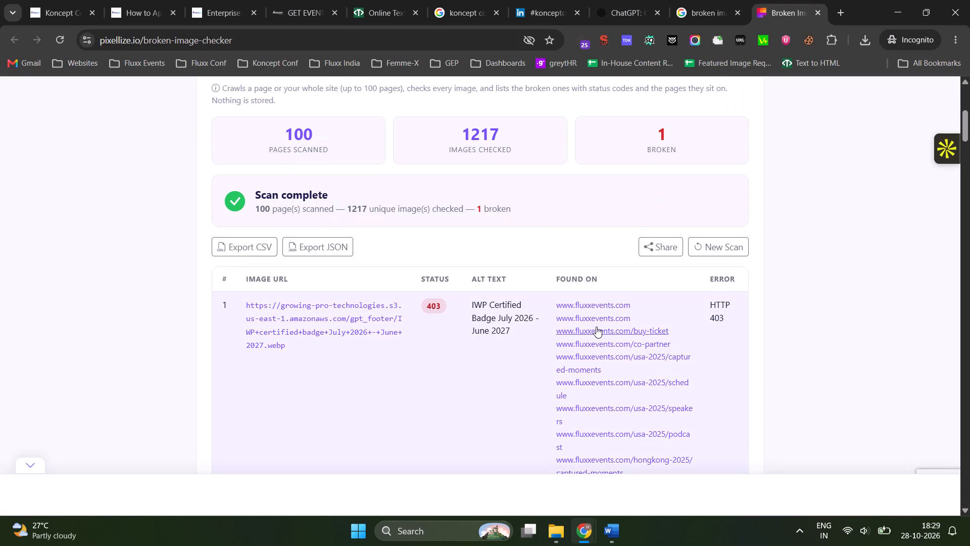
Look through the Fluxx Events scan results and open the listed IWP certified badge image's URL in a new tab.
scroll(470, 328, down, 2)
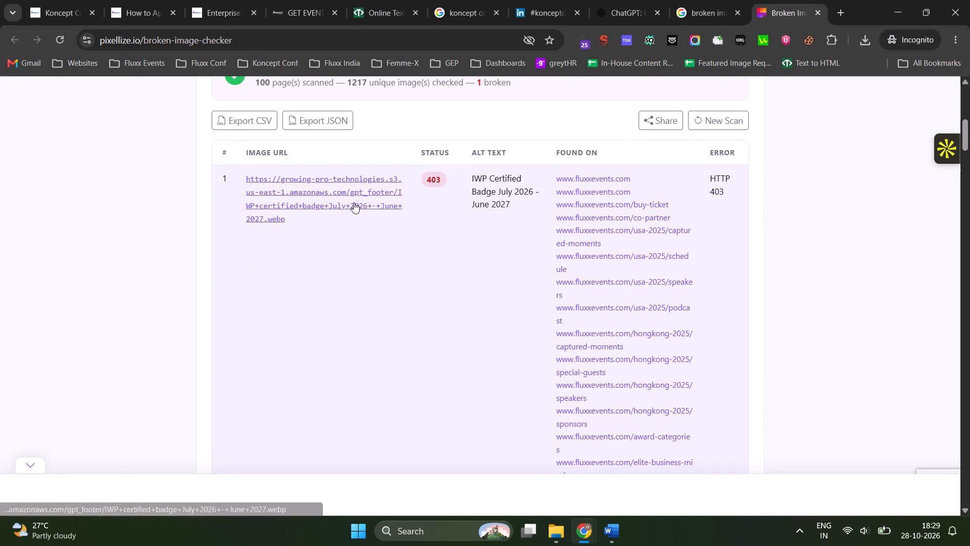
scroll(351, 215, down, 20)
drag(969, 224, 966, 108)
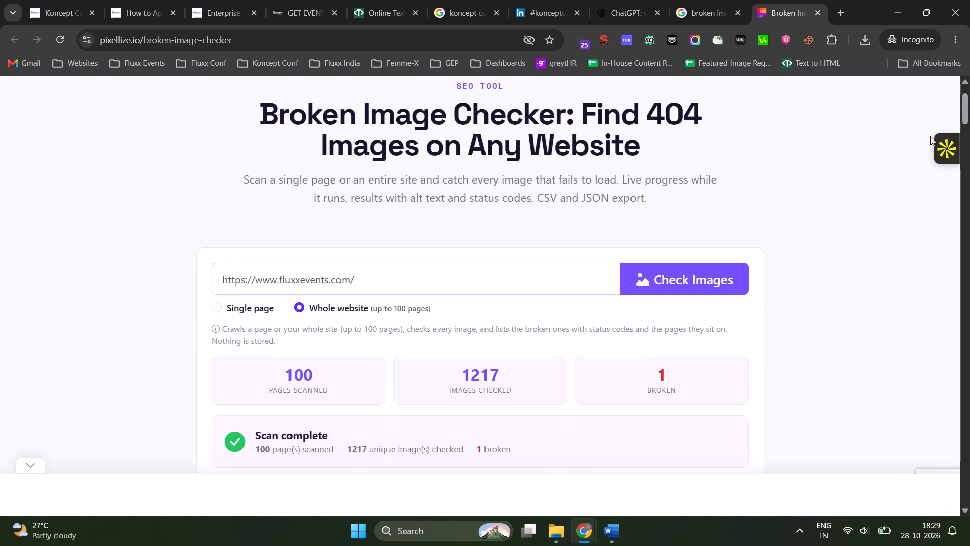
scroll(374, 252, down, 4)
middle_click(344, 294)
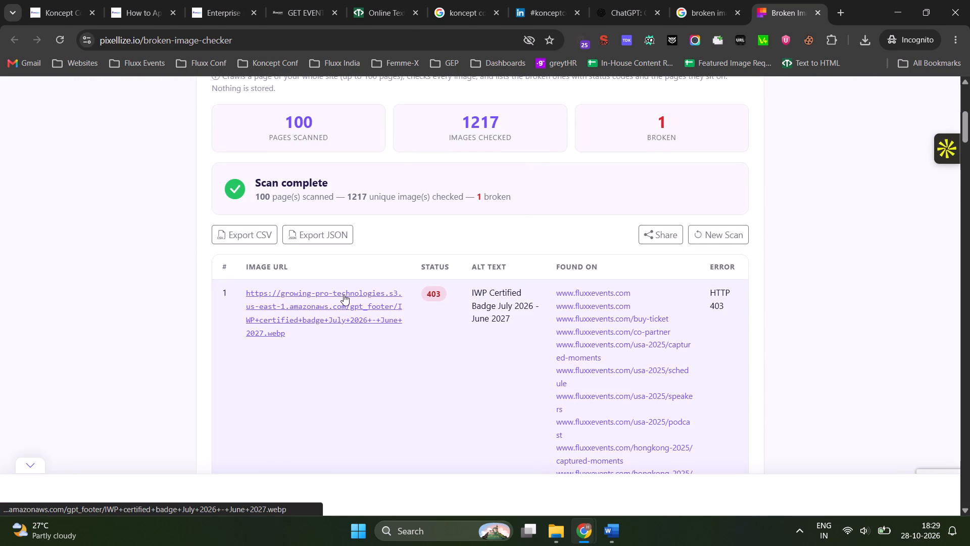
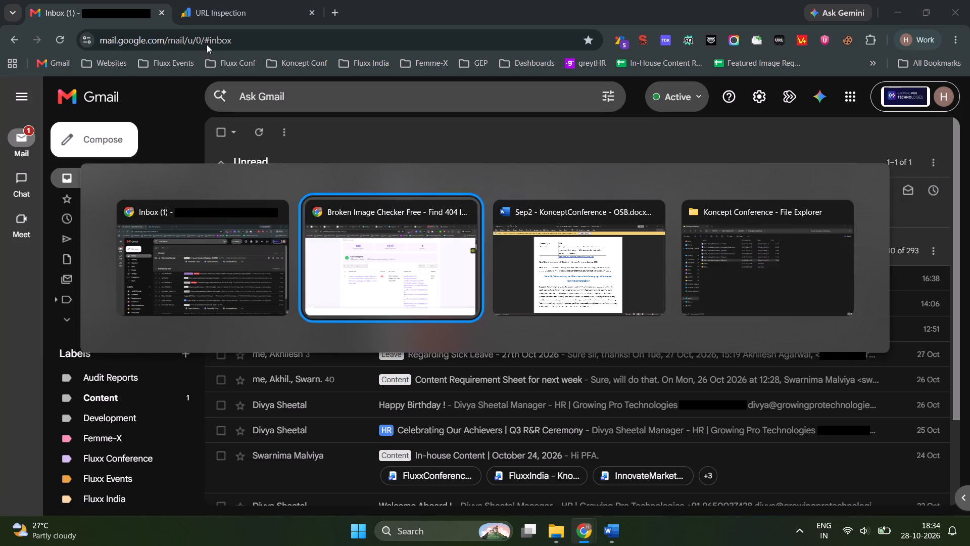
Return to the incognito browser window and open W3 SpeedUp's Broken Image Checker in a new tab from the "broken images finder" search results.
key(alt+Tab)
key(alt+Tab)
key(alt+Tab)
key(alt+Tab)
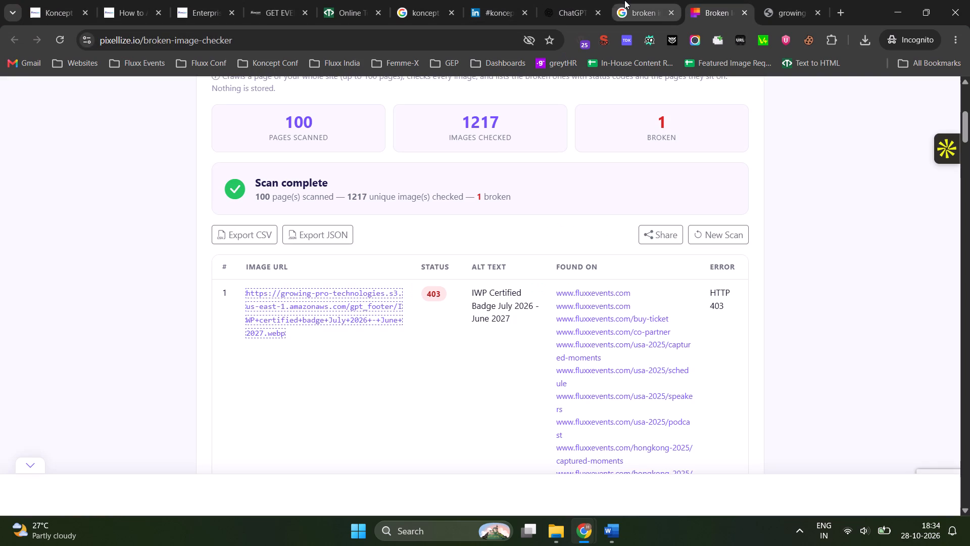
click(627, 0)
scroll(382, 226, up, 9)
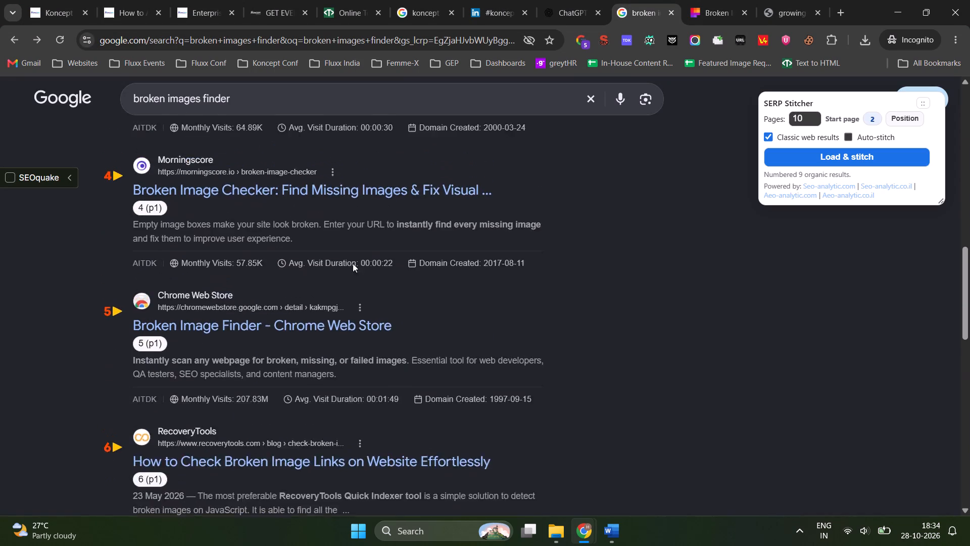
middle_click(208, 221)
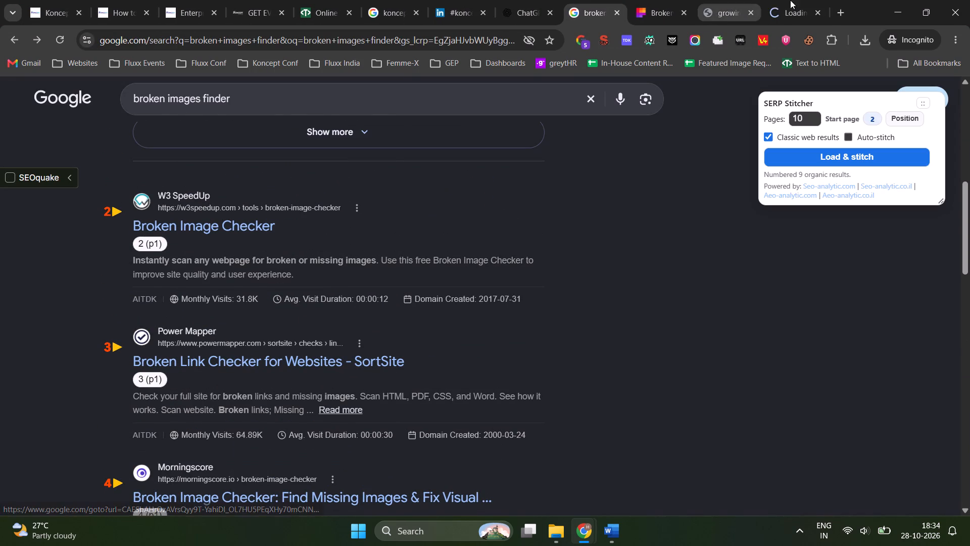
click(794, 0)
Copy the Koncept Conference homepage address, konceptconference.com, for use in the broken image checker.
click(718, 1)
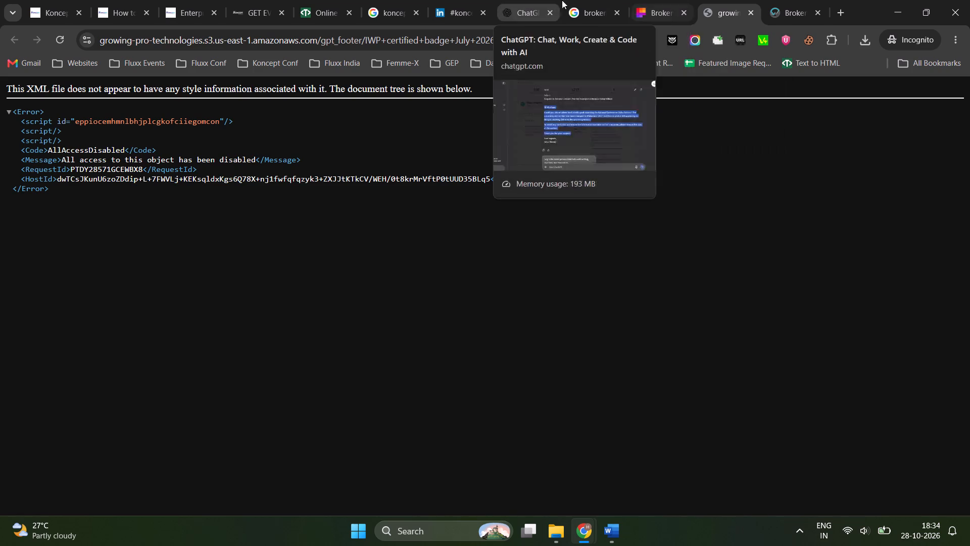
click(50, 8)
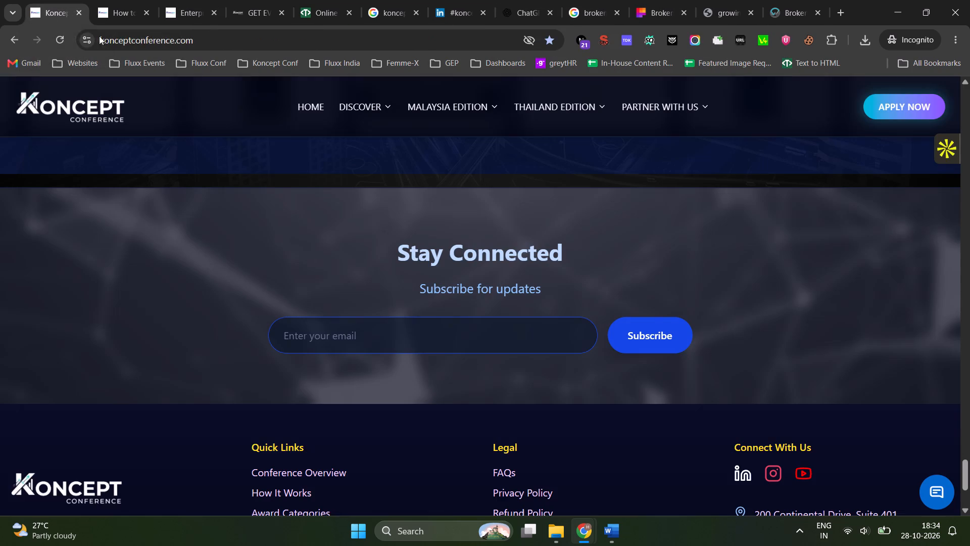
click(101, 36)
key(ctrl+c)
key(ctrl+c)
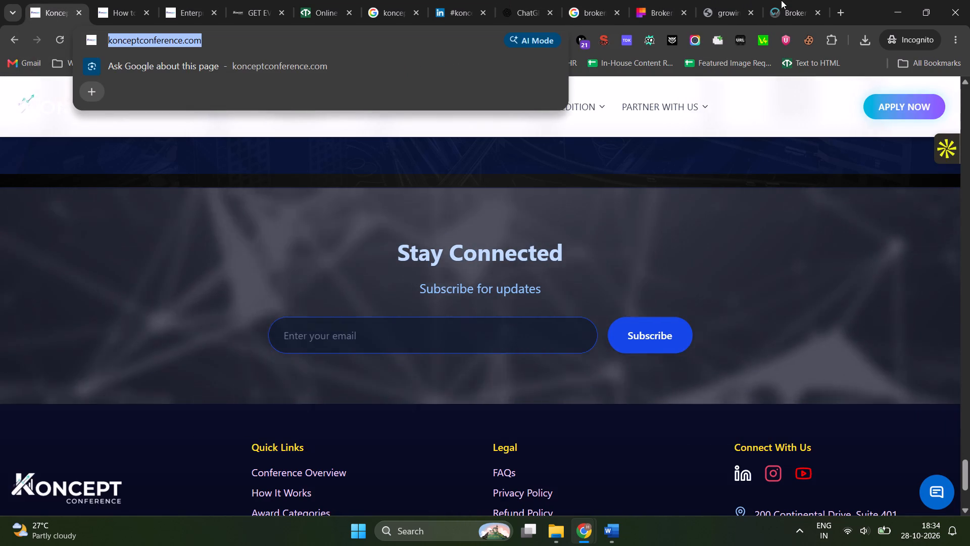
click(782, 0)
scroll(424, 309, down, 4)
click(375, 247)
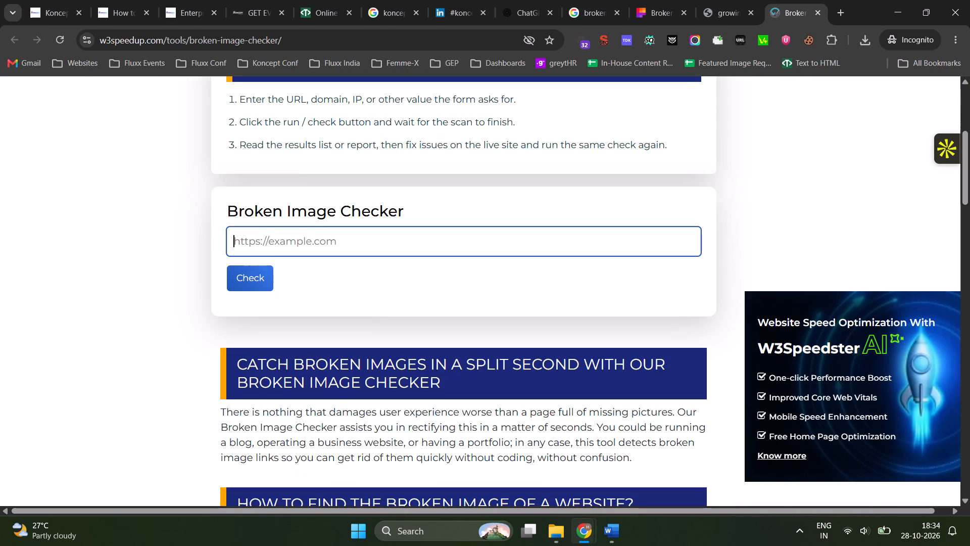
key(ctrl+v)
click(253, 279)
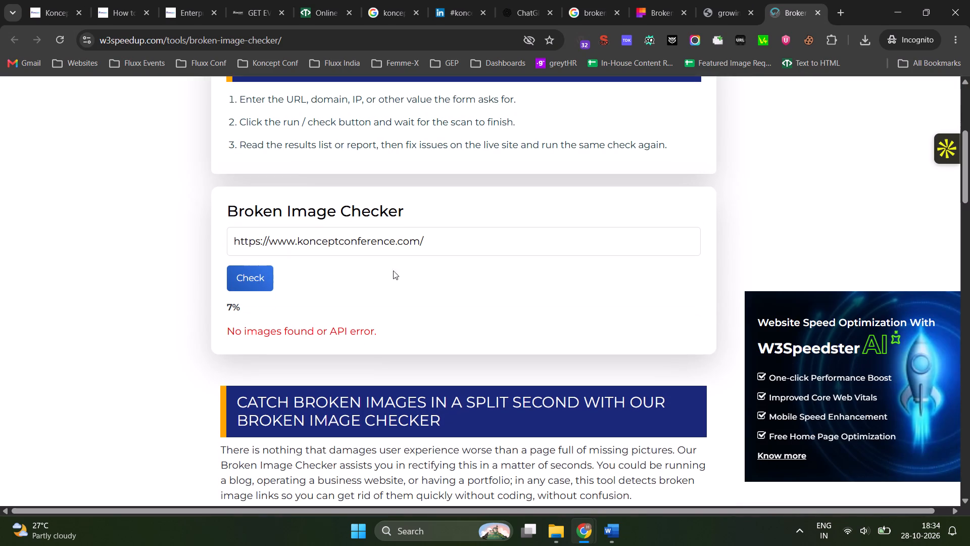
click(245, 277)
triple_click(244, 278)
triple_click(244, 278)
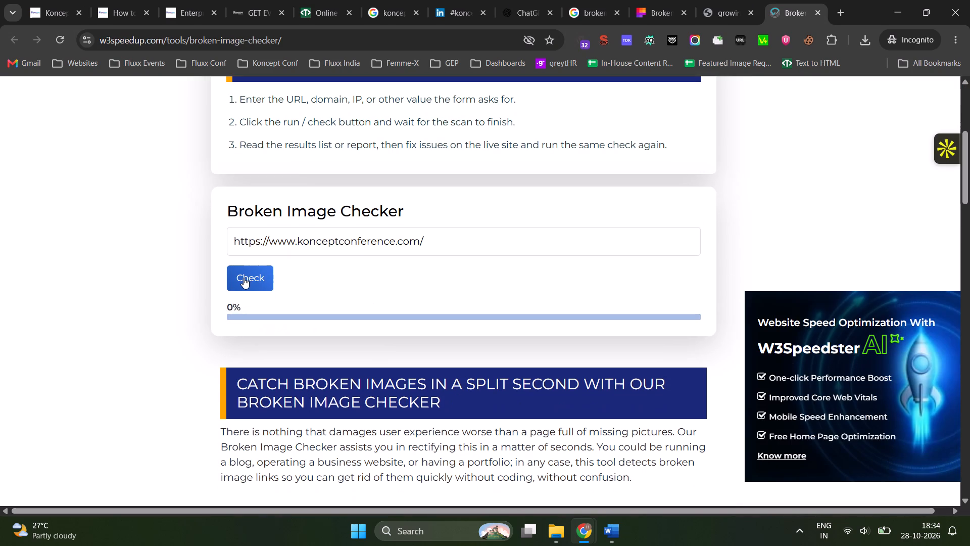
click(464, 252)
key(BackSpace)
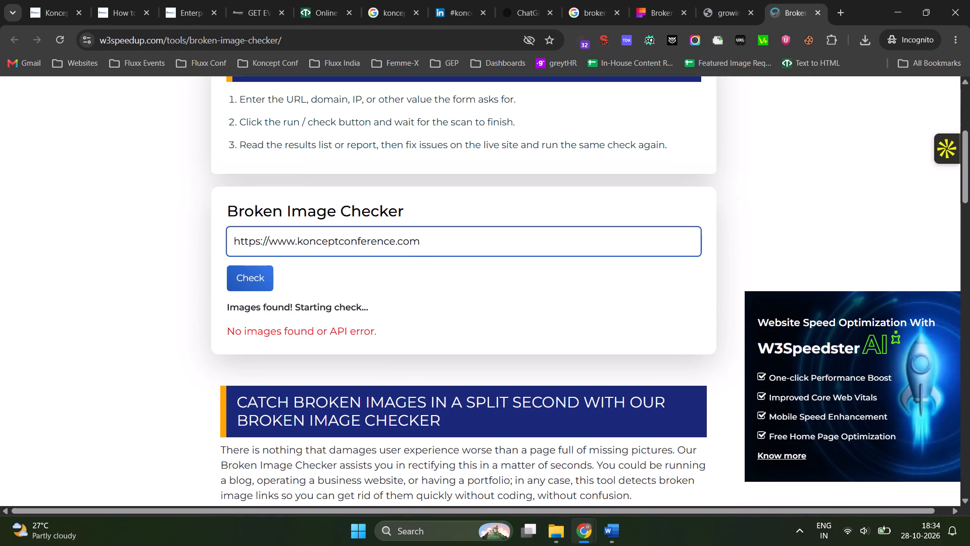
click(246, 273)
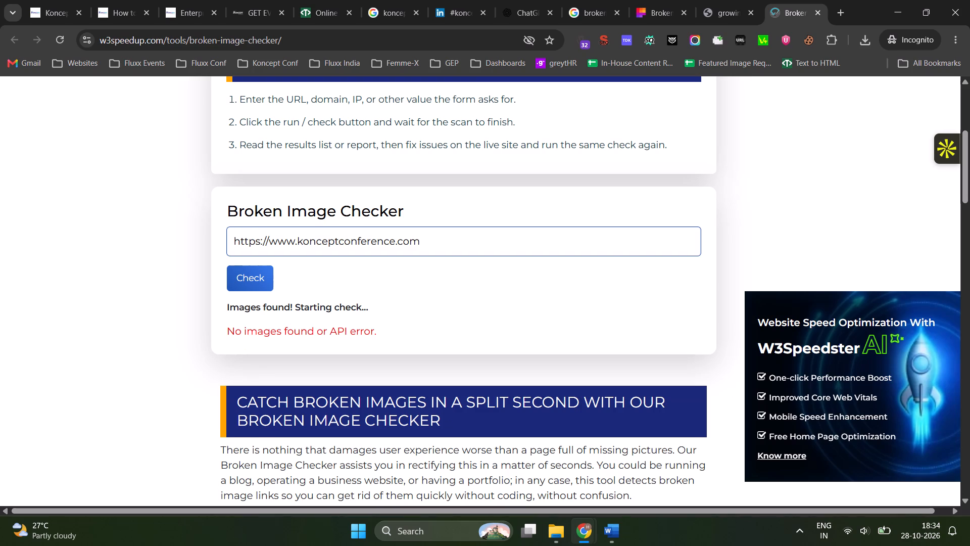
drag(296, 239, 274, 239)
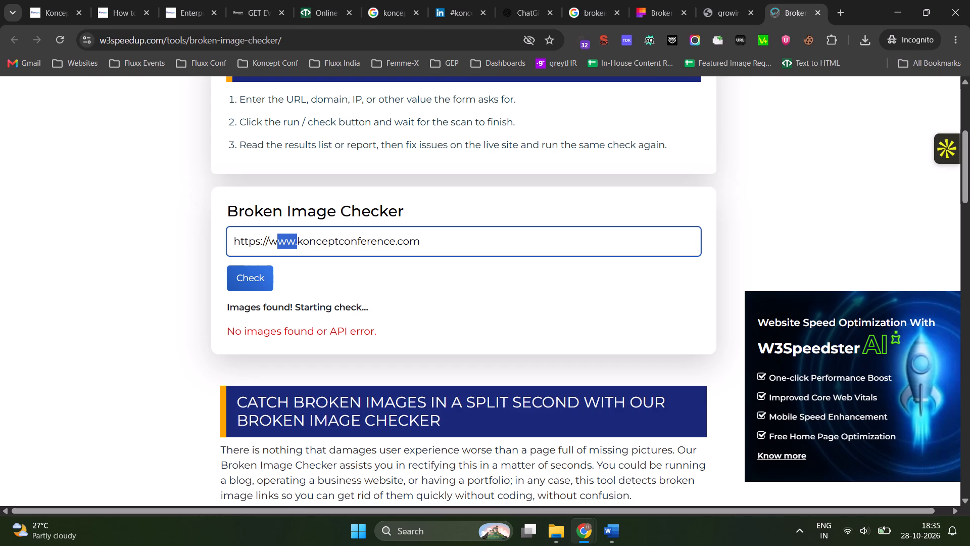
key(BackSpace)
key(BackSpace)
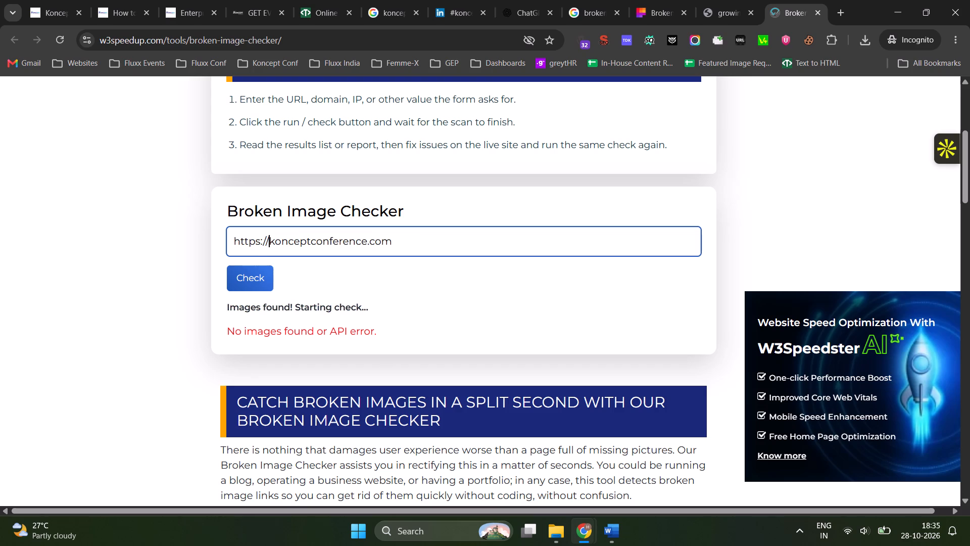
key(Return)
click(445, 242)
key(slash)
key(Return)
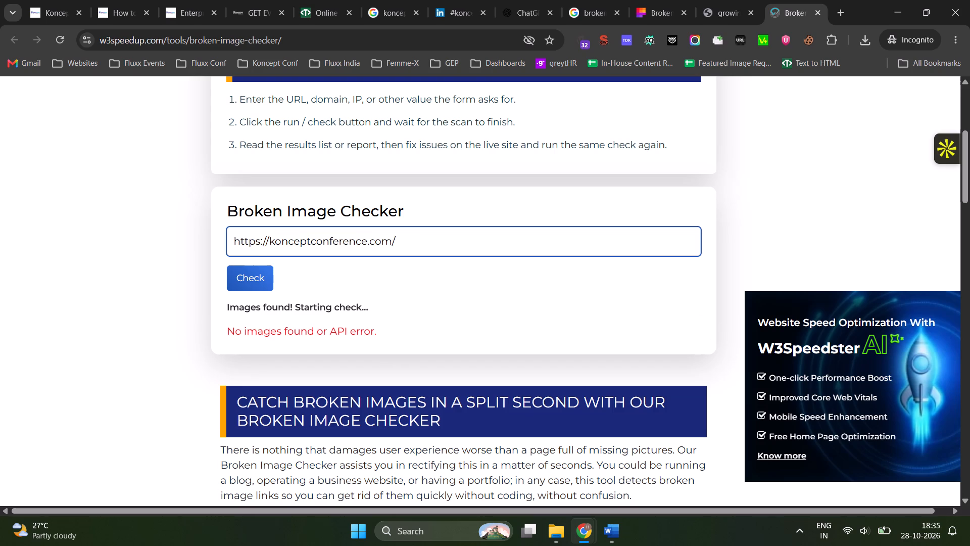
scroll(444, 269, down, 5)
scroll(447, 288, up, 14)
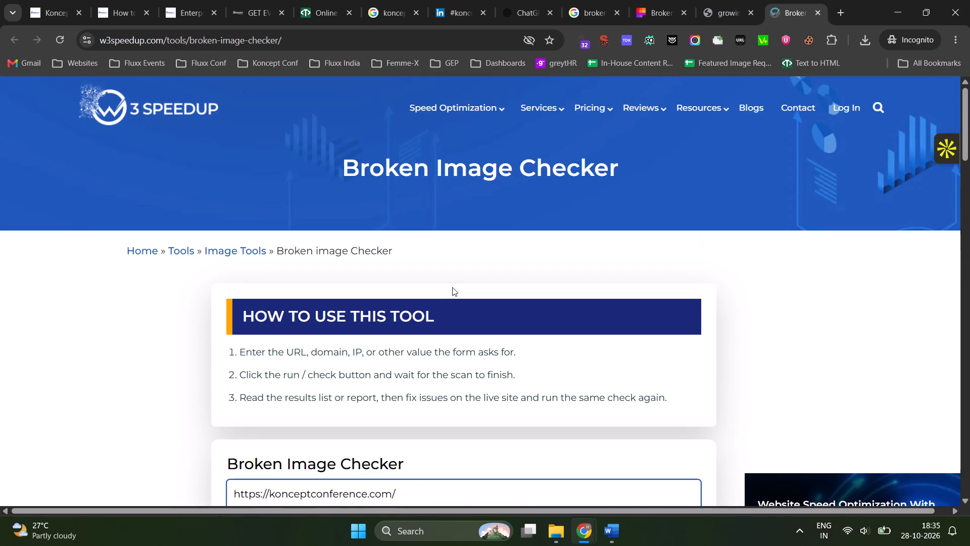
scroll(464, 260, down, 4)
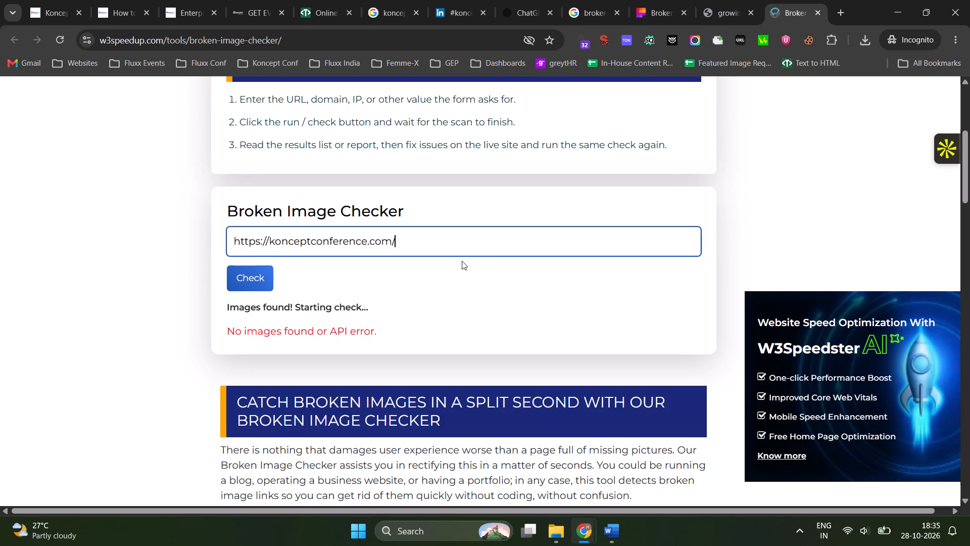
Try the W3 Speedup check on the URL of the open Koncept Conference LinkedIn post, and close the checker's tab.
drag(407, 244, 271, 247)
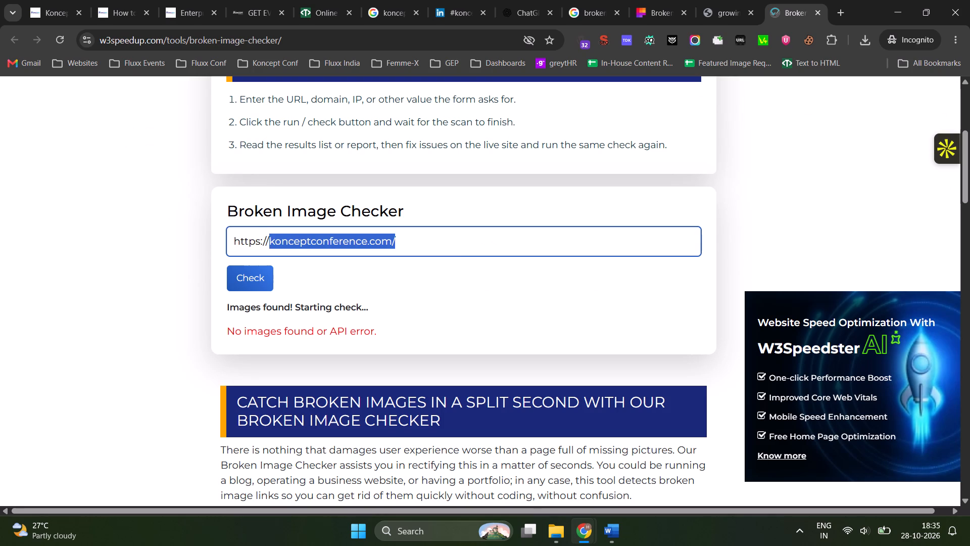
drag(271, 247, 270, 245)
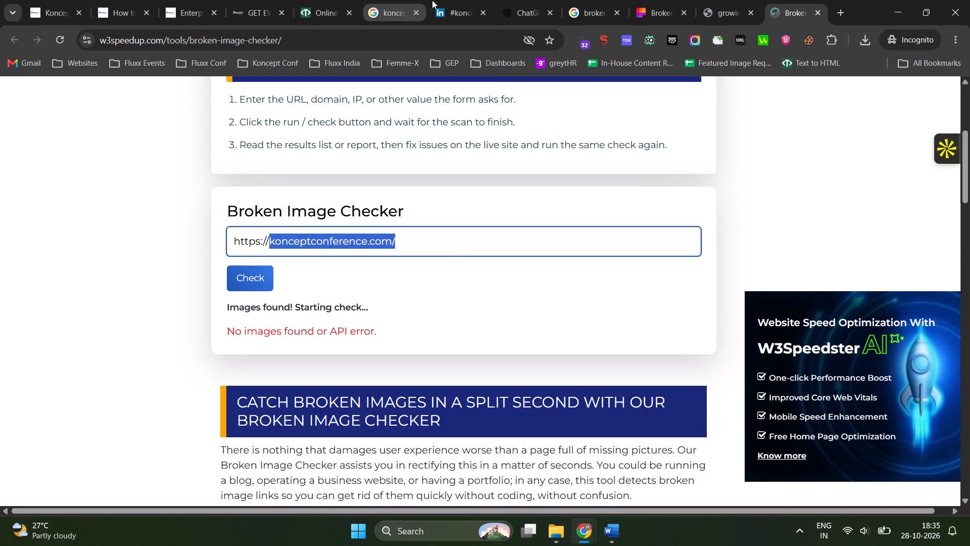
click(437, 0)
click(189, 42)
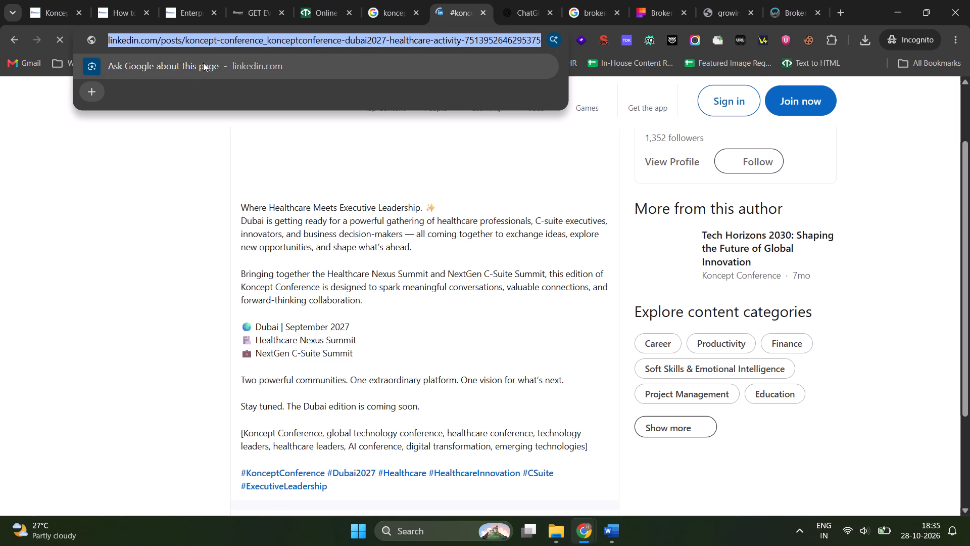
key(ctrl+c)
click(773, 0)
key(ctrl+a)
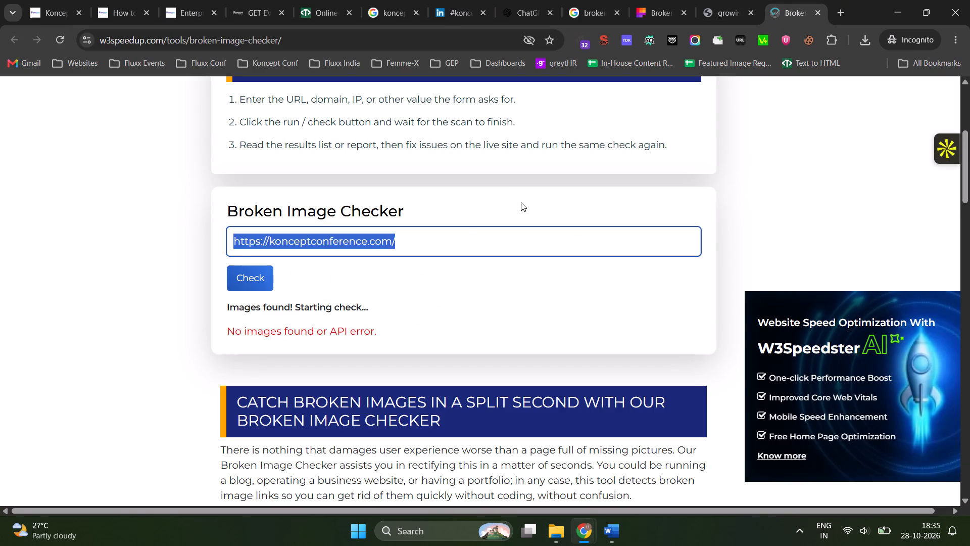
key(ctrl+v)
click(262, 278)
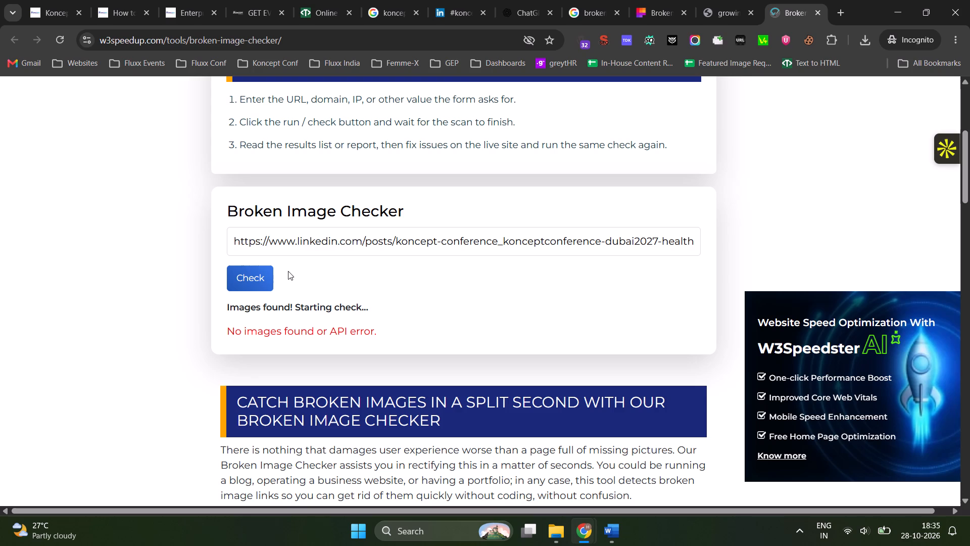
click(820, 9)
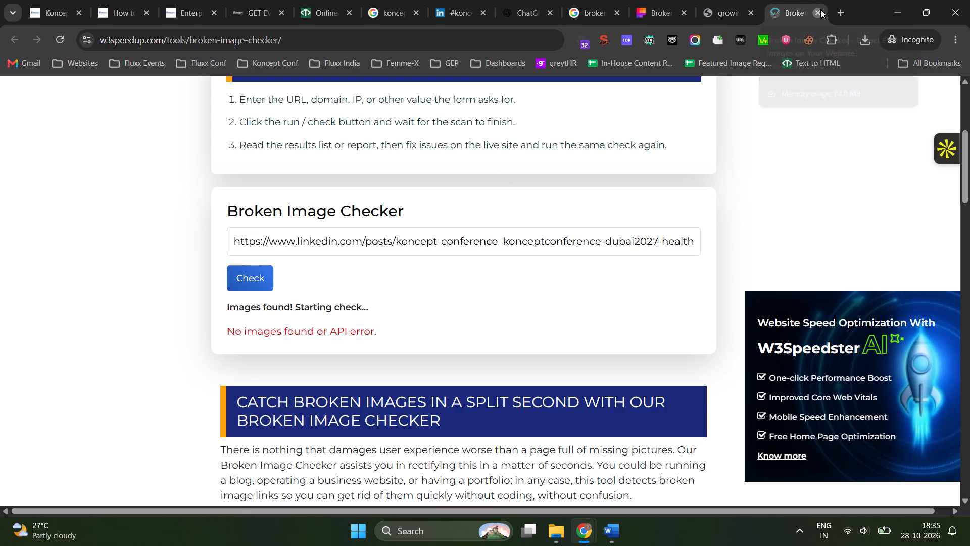
click(726, 9)
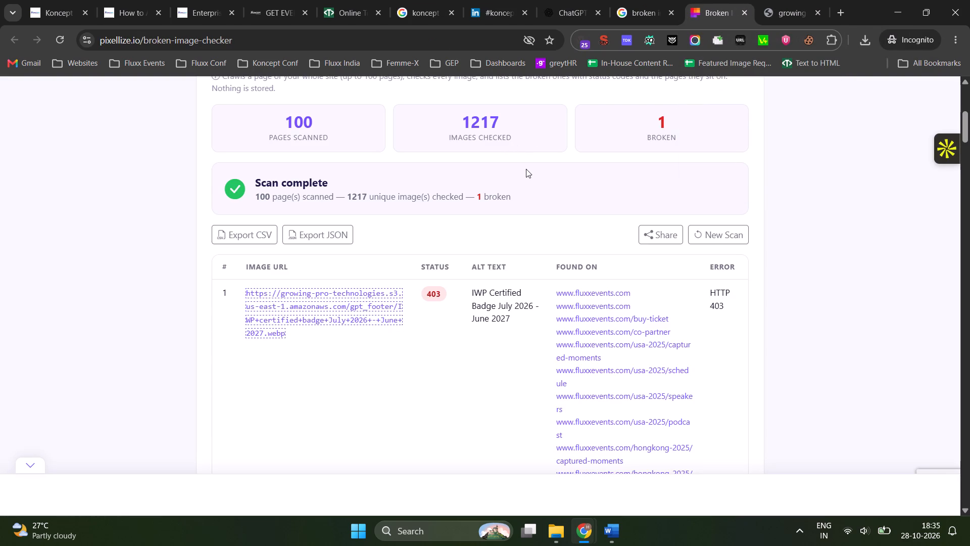
scroll(526, 169, up, 3)
triple_click(443, 216)
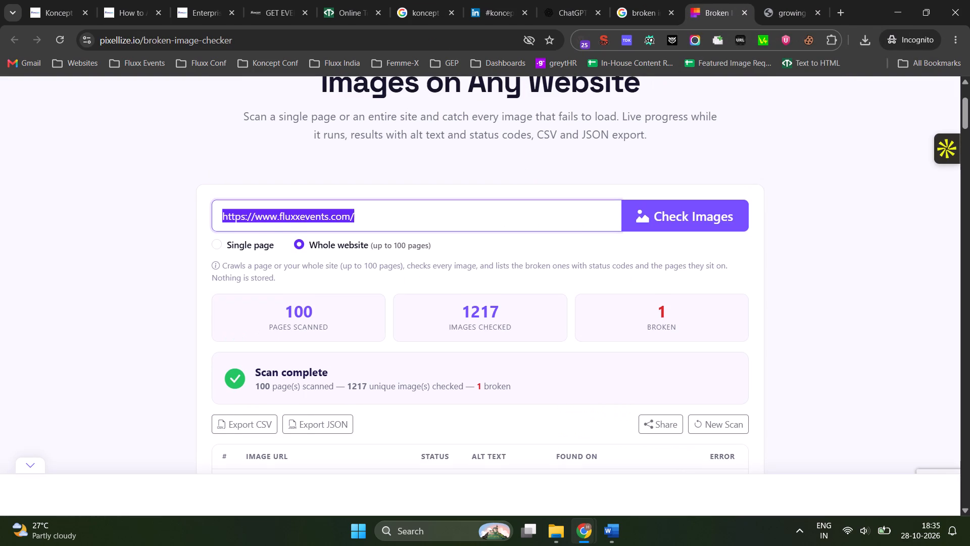
key(ctrl+v)
click(60, 0)
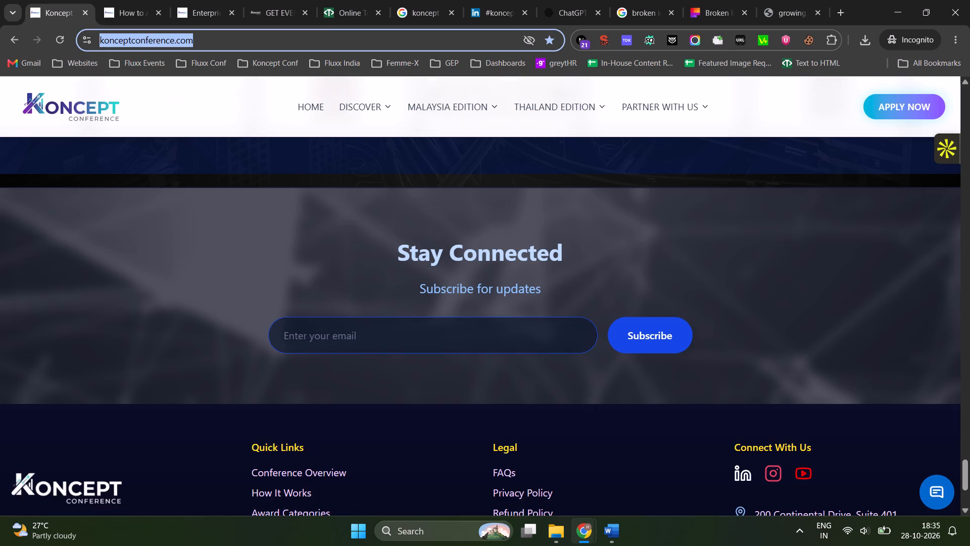
key(ctrl+c)
click(809, 0)
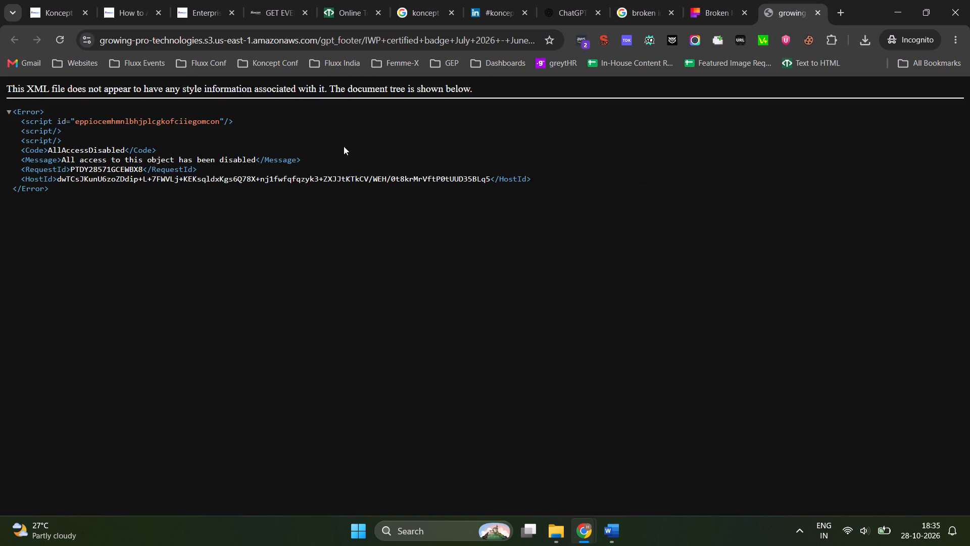
click(643, 0)
click(735, 0)
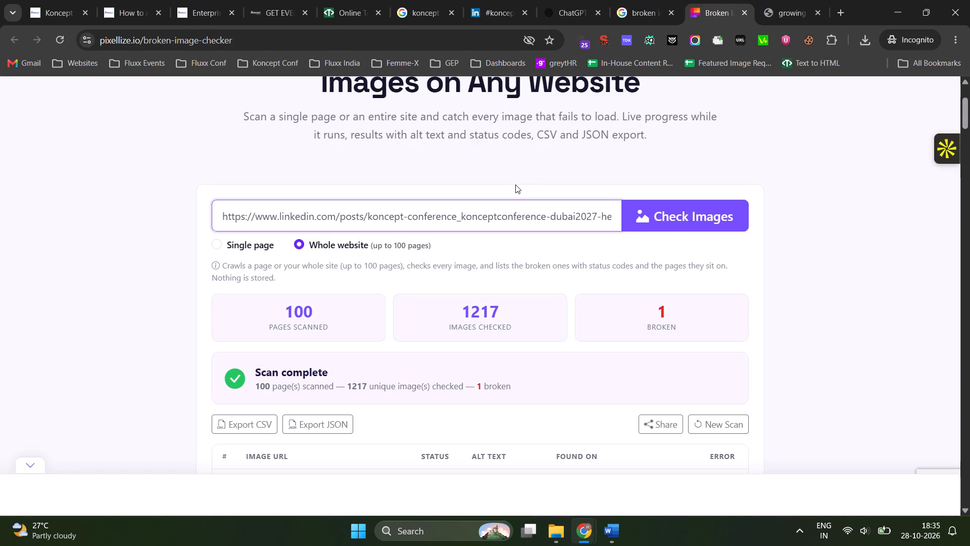
key(ctrl+a)
key(ctrl+v)
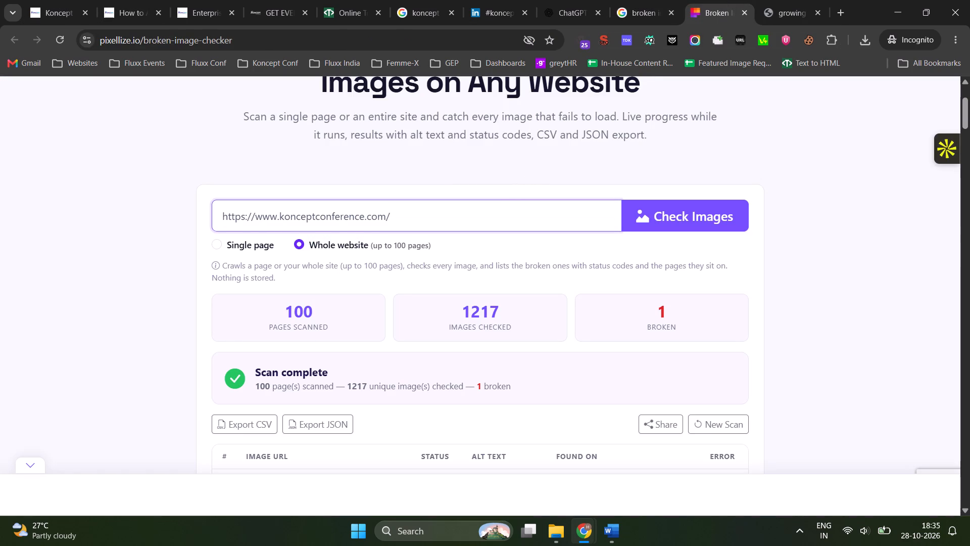
click(626, 208)
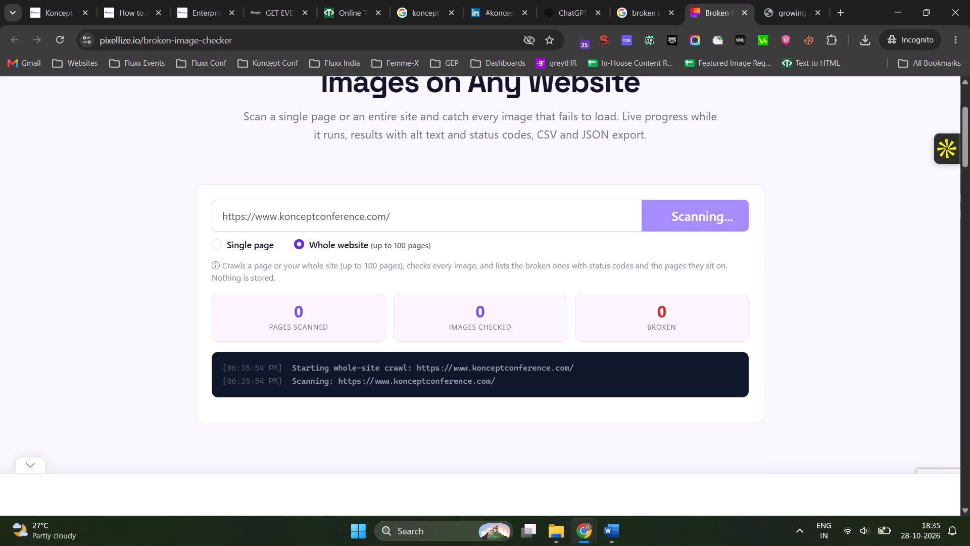
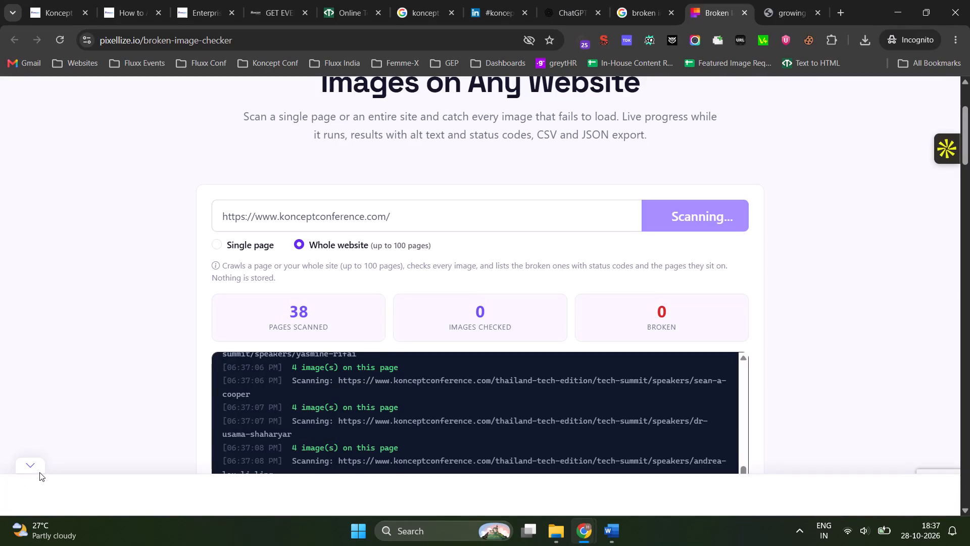
Collapse the blank ad banner that covers part of the running Pixellize scan log.
click(35, 467)
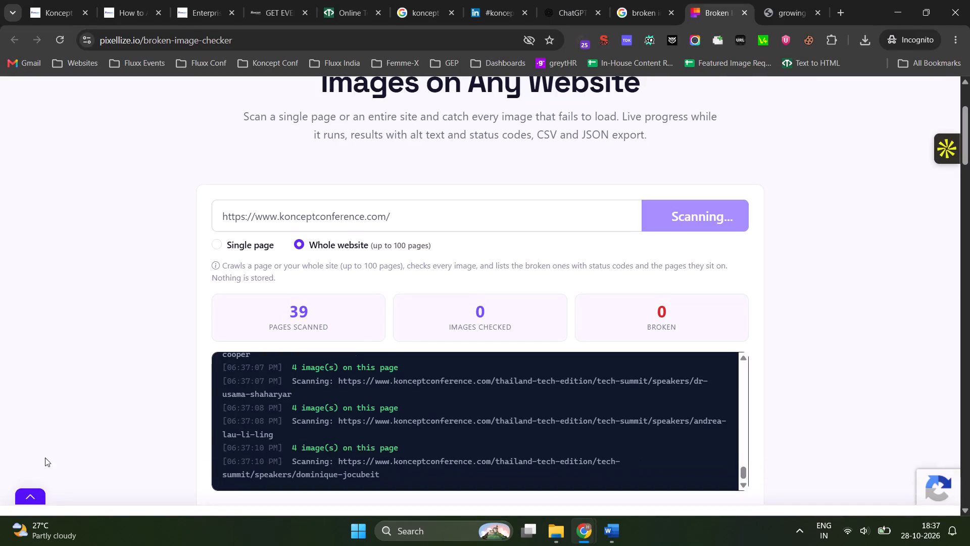
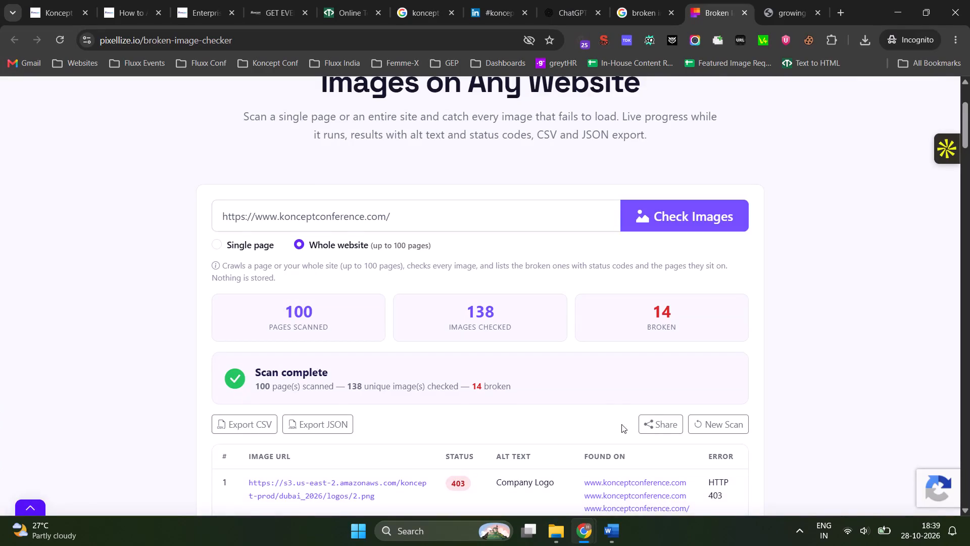
Examine the broken-image results for the Koncept Conference website, checking image URLs, status codes, alt text and the pages they are found on.
scroll(595, 372, down, 3)
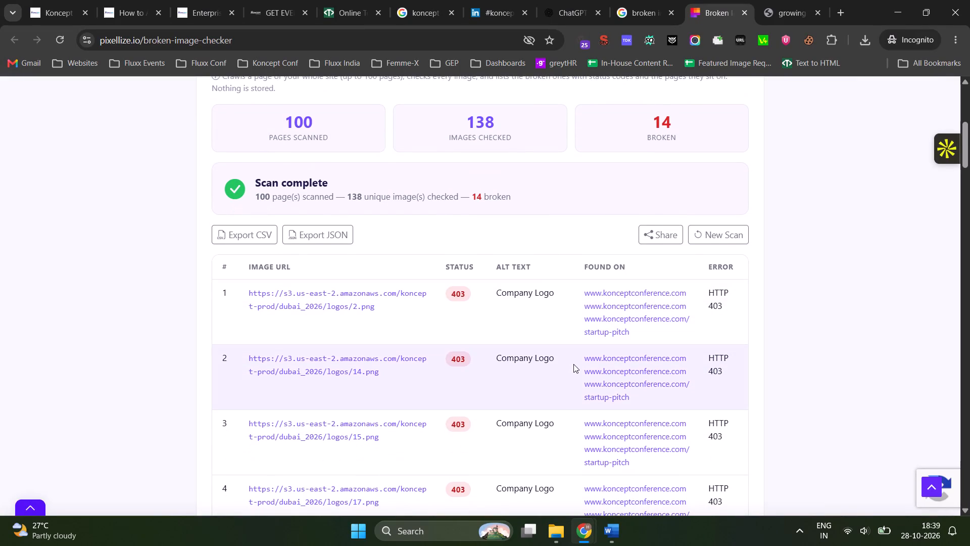
scroll(551, 343, down, 4)
scroll(551, 343, up, 2)
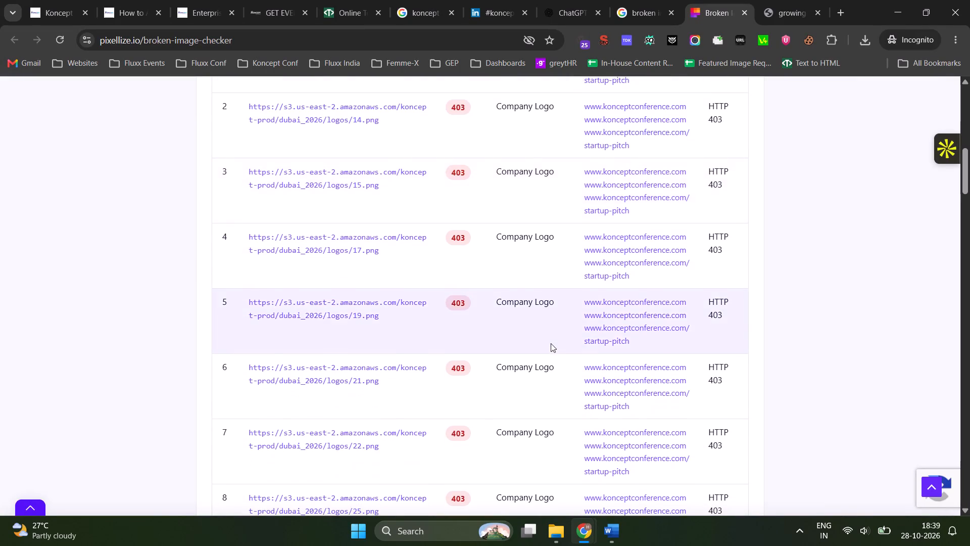
scroll(551, 343, up, 2)
scroll(551, 343, down, 15)
scroll(552, 343, up, 1)
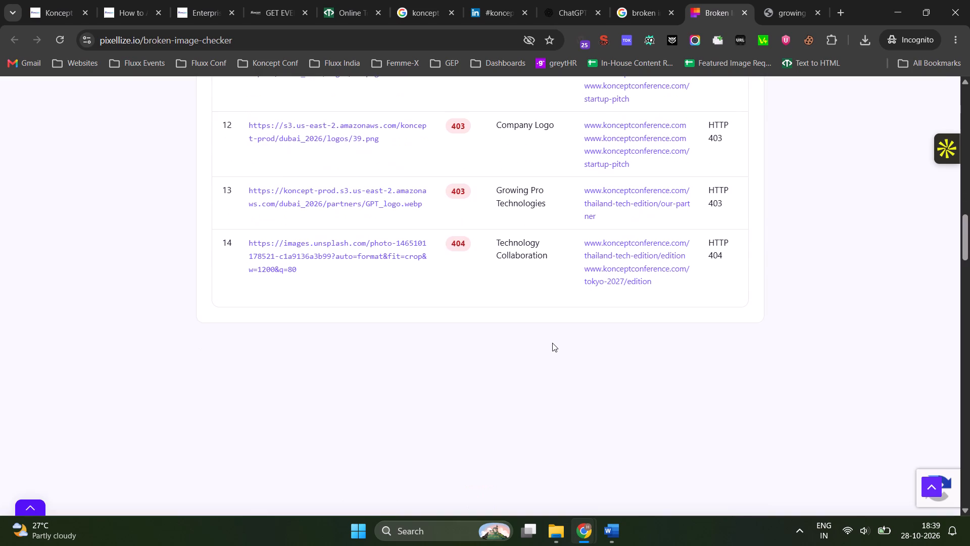
Go back through the Koncept Conference broken-image list from its last entries to the scan summary above the first entry.
scroll(552, 343, up, 4)
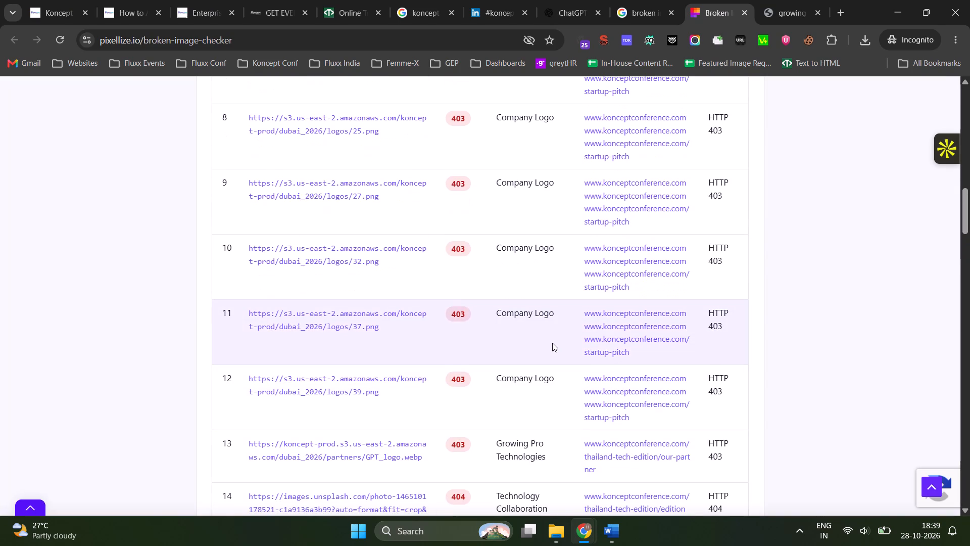
scroll(552, 343, up, 9)
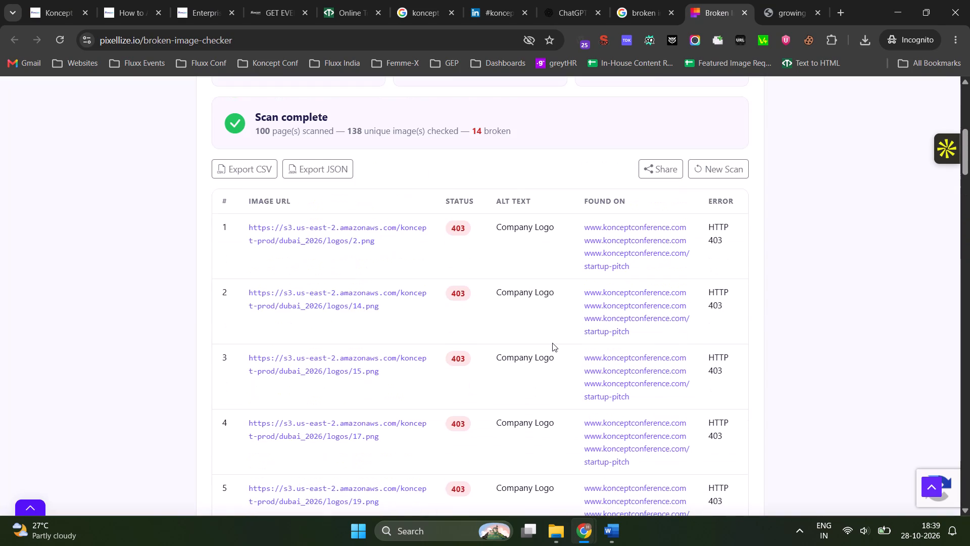
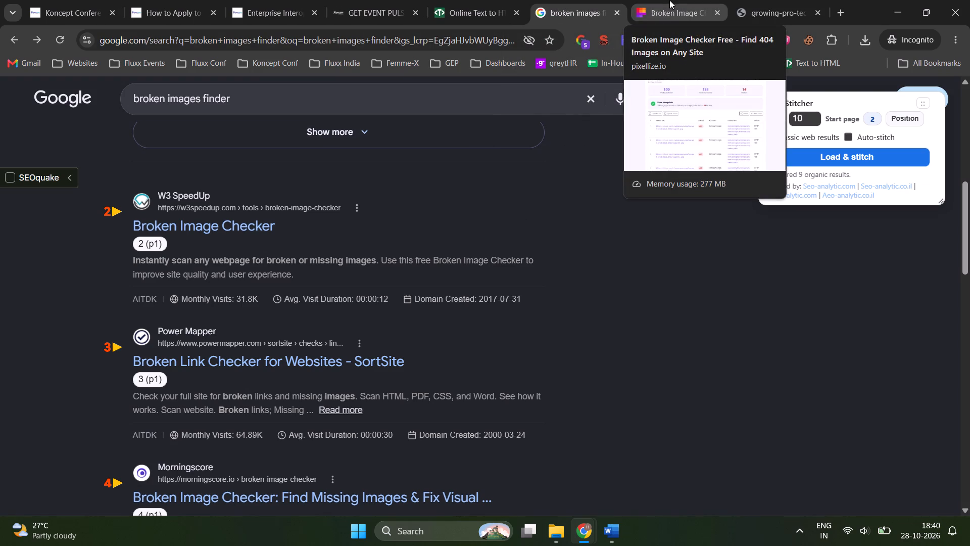
click(772, 0)
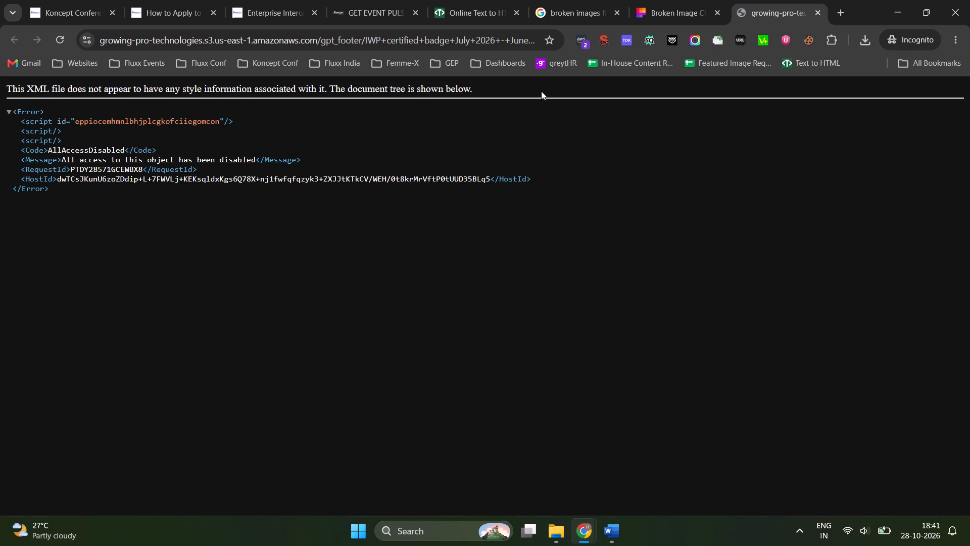
scroll(463, 145, down, 3)
click(436, 537)
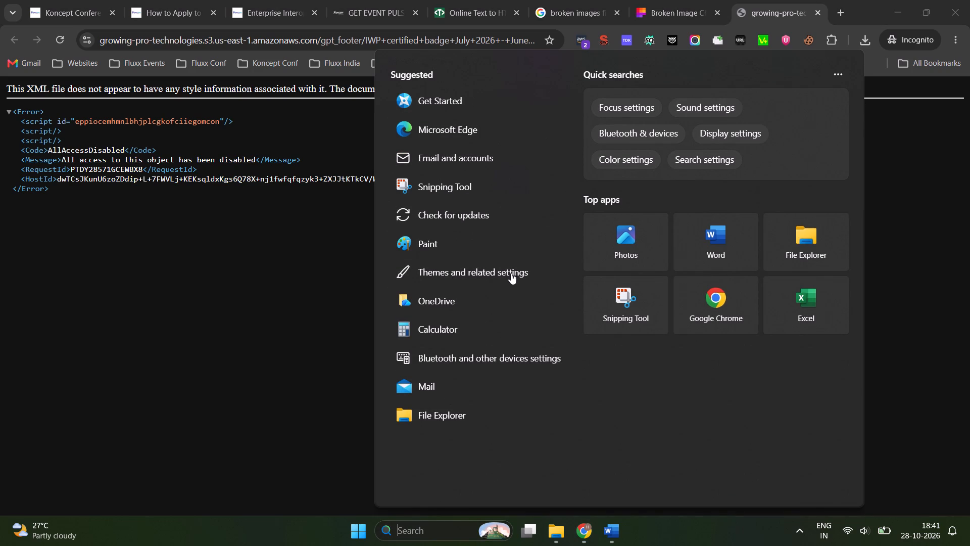
key(n)
key(o)
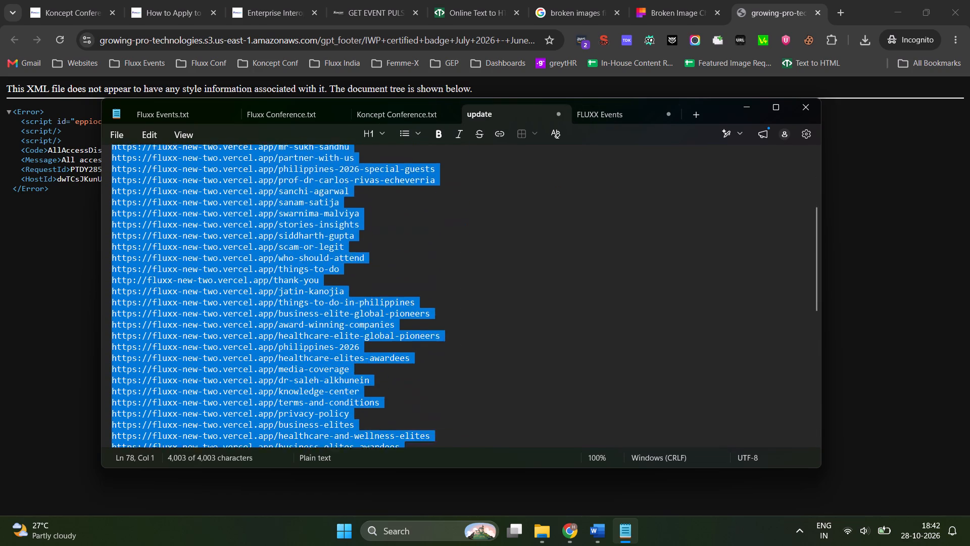
scroll(484, 271, down, 15)
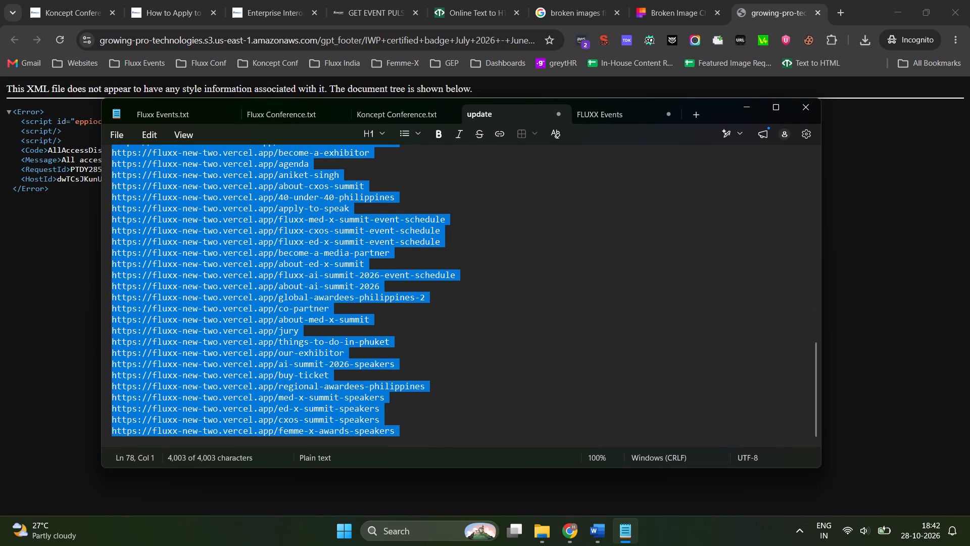
scroll(483, 265, up, 13)
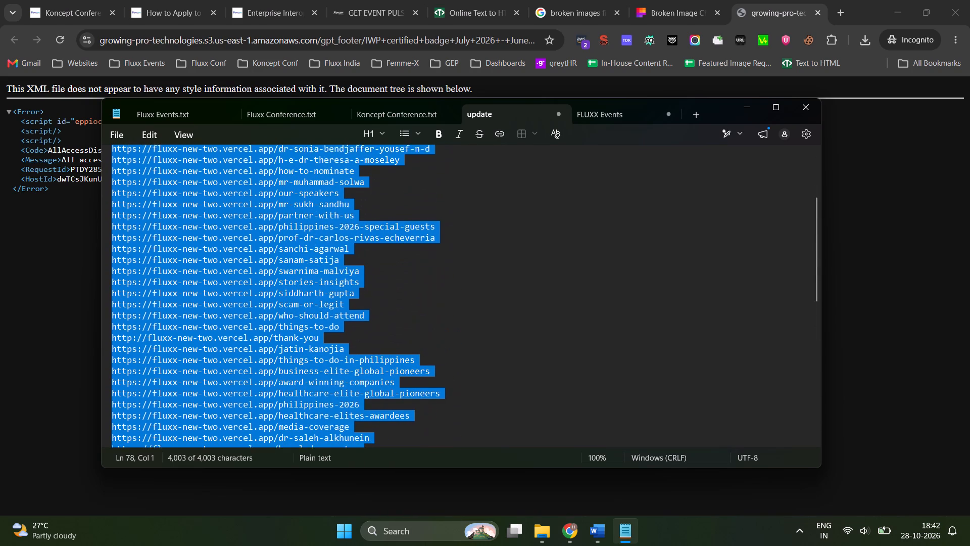
scroll(482, 267, up, 6)
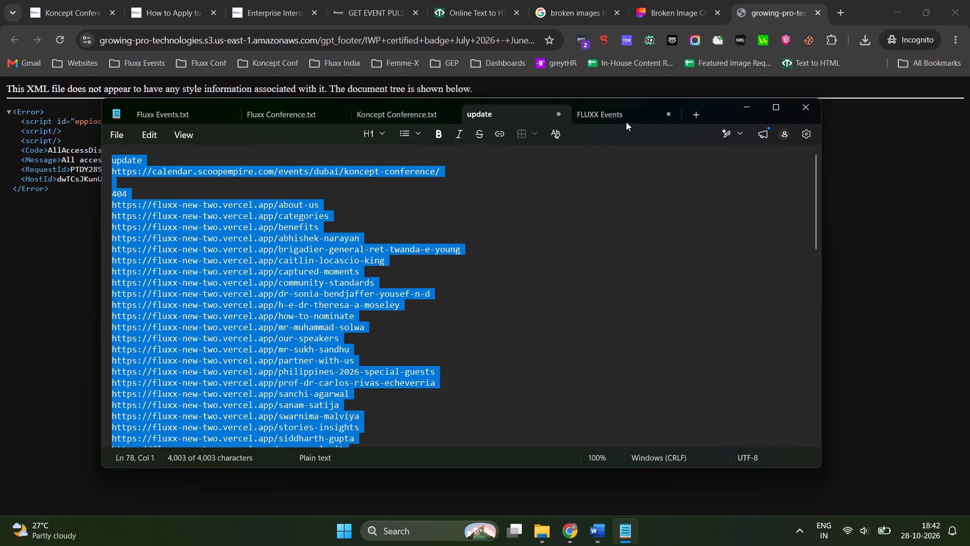
Start a new note with the heading "FLUXX Events" on its first line.
click(697, 113)
click(473, 212)
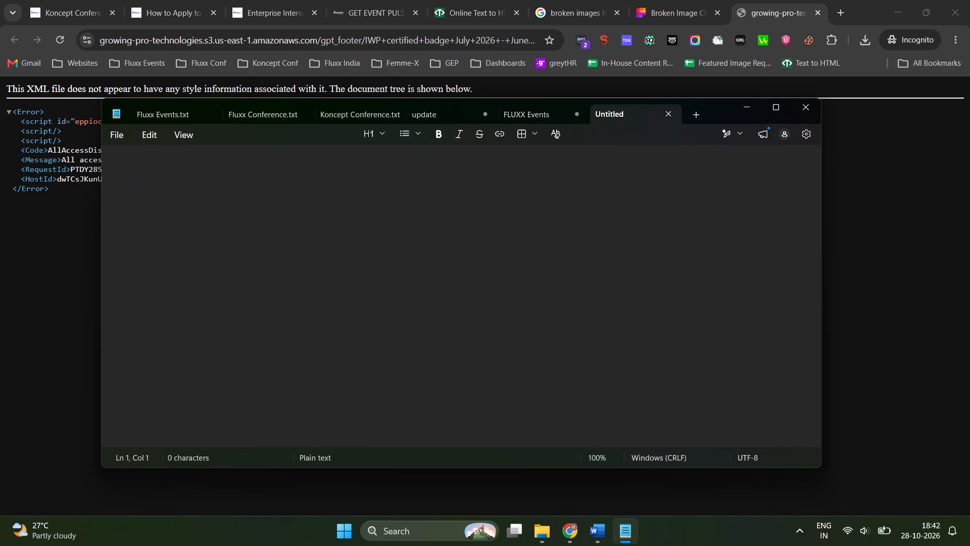
text(FLUXX Events)
key(Return)
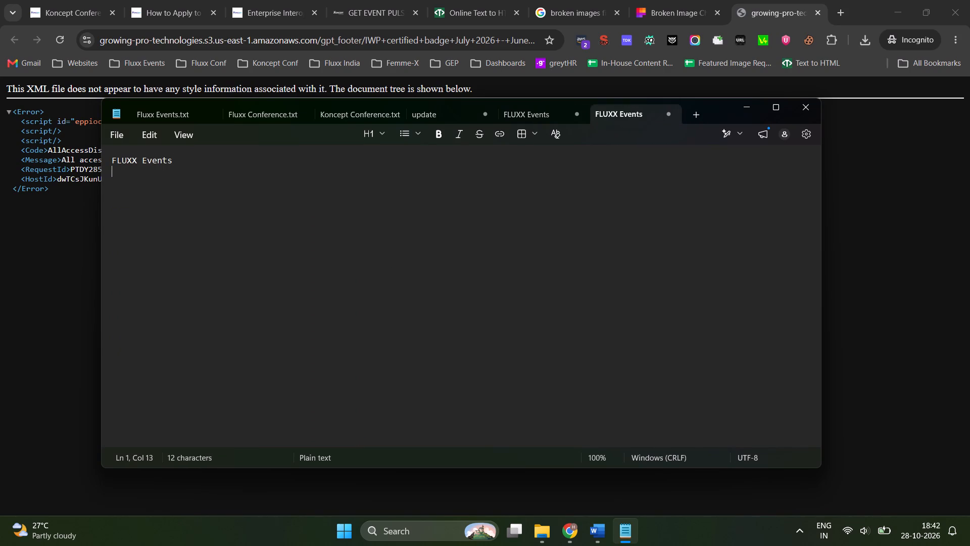
key(ctrl+v)
key(ctrl+z)
Copy the broken IWP certified badge image's URL from Chrome into the note under the FLUXX Events heading.
key(alt+Tab)
click(439, 41)
key(ctrl+c)
key(ctrl+c)
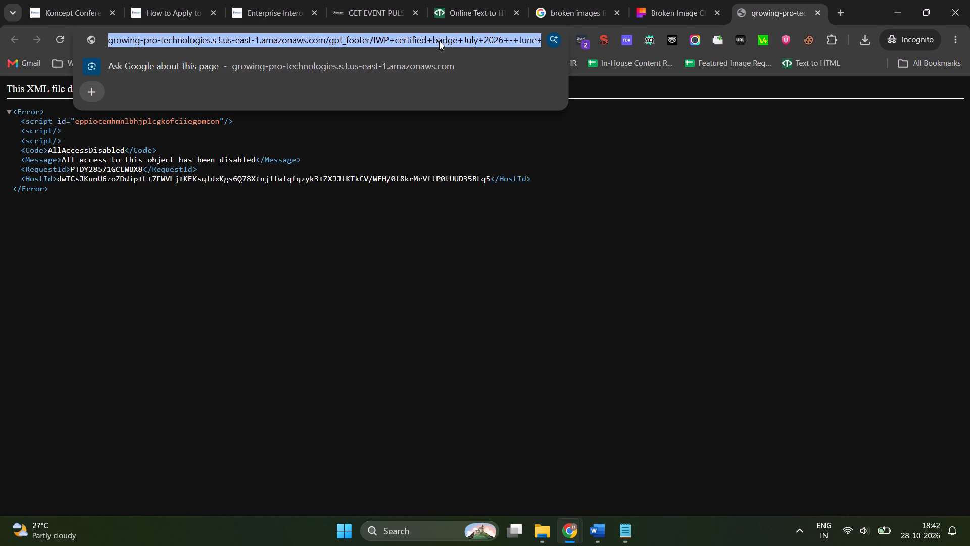
key(alt+Tab)
key(ctrl+v)
key(Return)
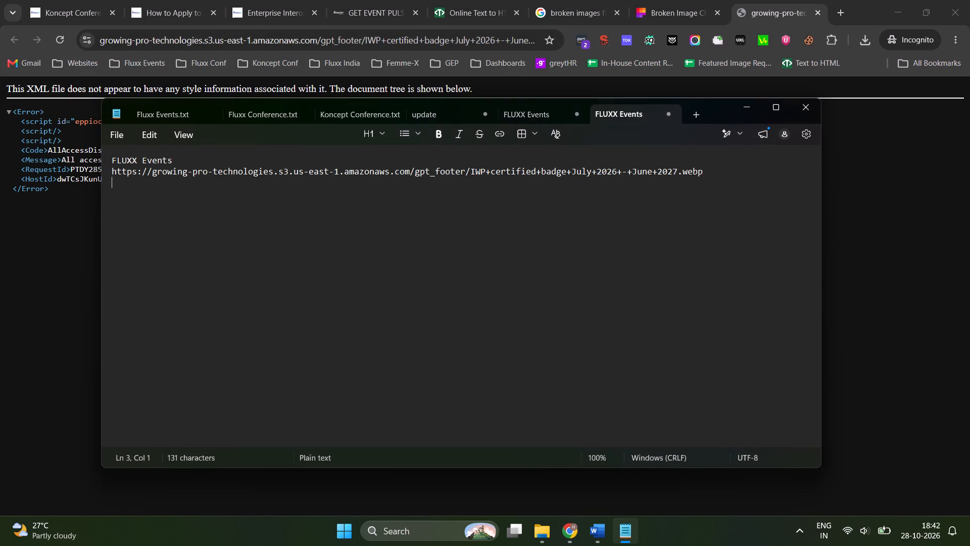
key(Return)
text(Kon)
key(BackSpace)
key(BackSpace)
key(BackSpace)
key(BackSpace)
Add the heading "Koncept Conference" above the FLUXX Events section, leaving room beneath it for entries.
key(Up)
key(Up)
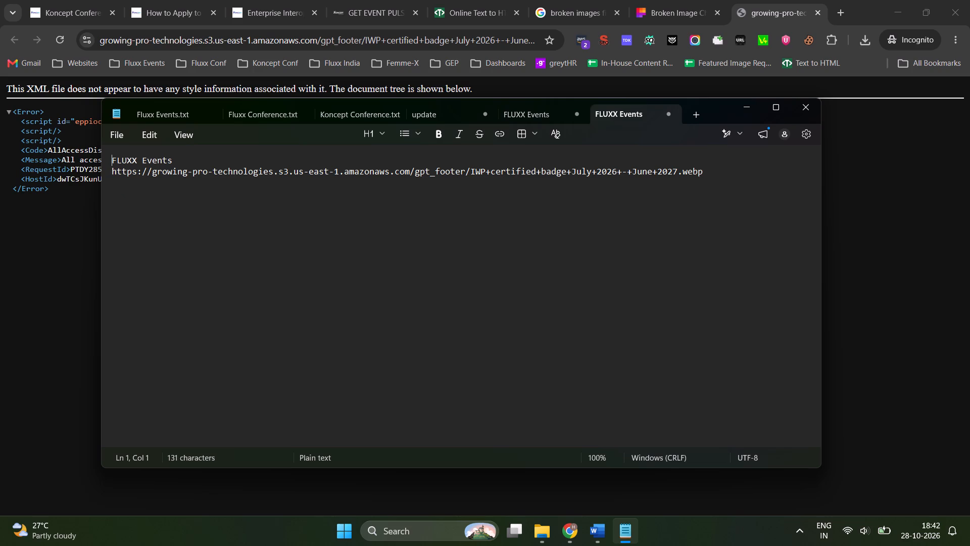
key(Up)
key(Return)
key(Return)
key(Up)
key(Up)
text(Koncepr)
key(BackSpace)
text(t Conference)
key(Return)
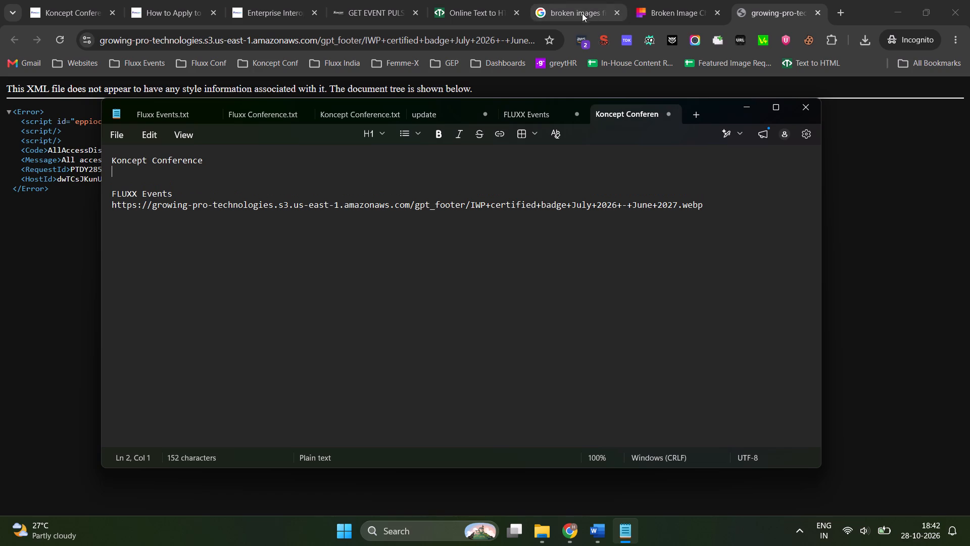
Return to Chrome and close the IWP certified badge image's page.
click(814, 11)
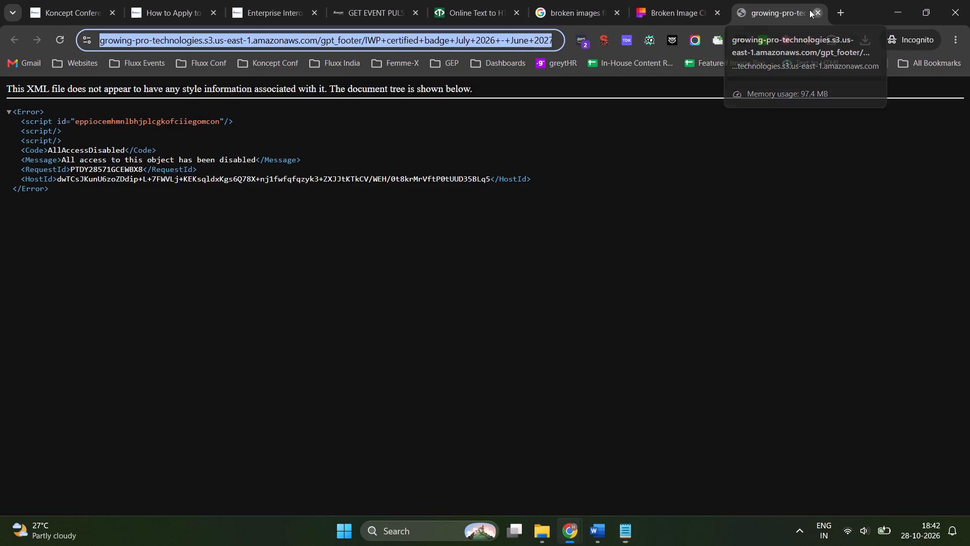
Open broken images 1 to 6 of the Koncept Conference scan results, from logos/2.png to logos/21.png, each in its own tab.
scroll(392, 262, down, 1)
ctrl+click(348, 242)
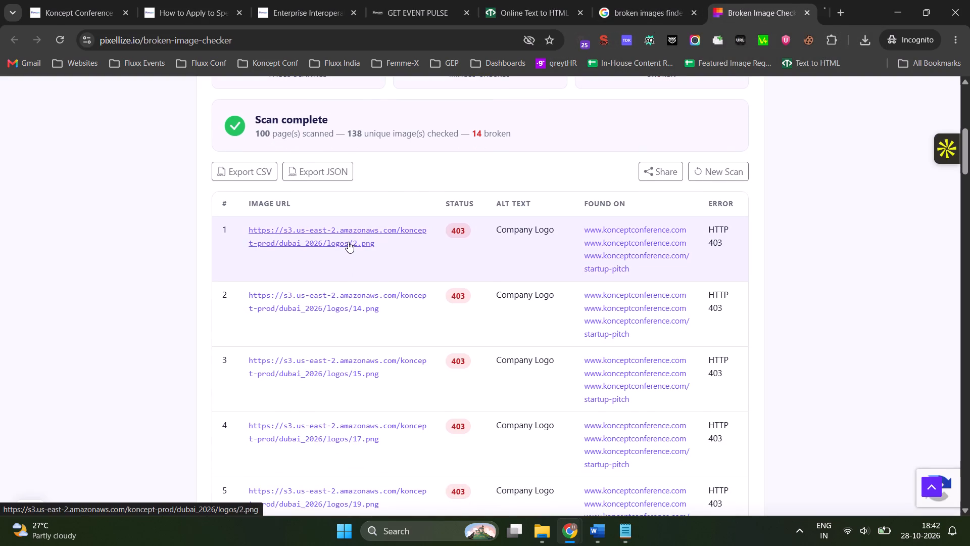
ctrl+click(355, 293)
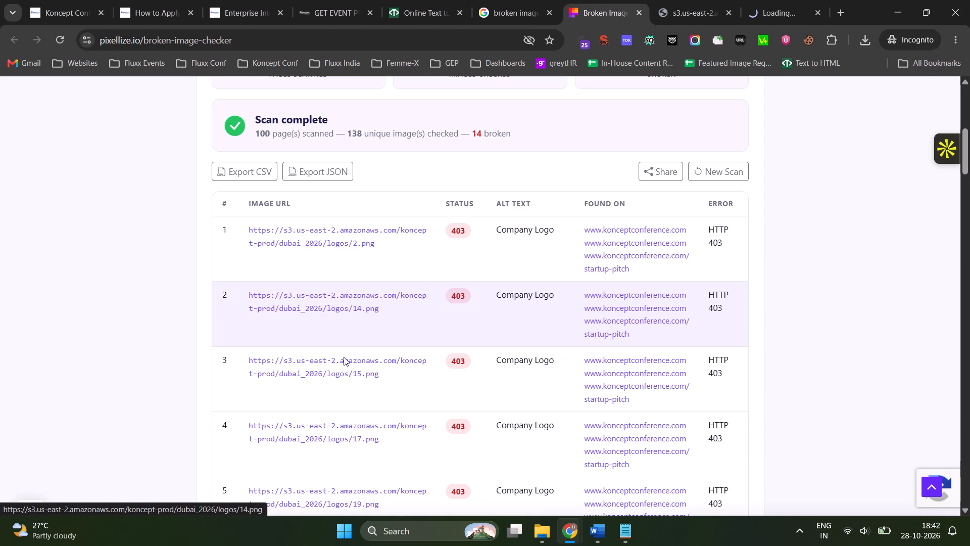
ctrl+click(342, 358)
scroll(242, 332, down, 3)
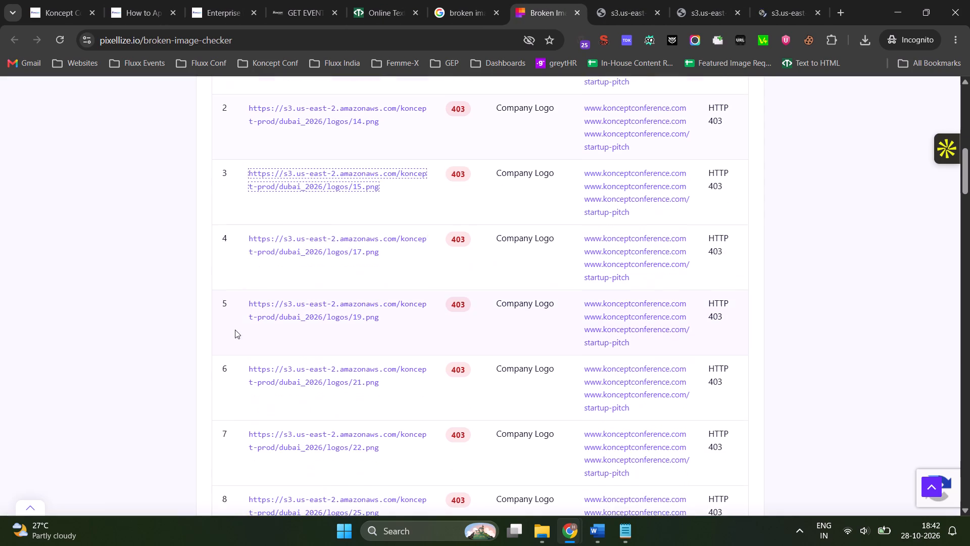
ctrl+click(341, 238)
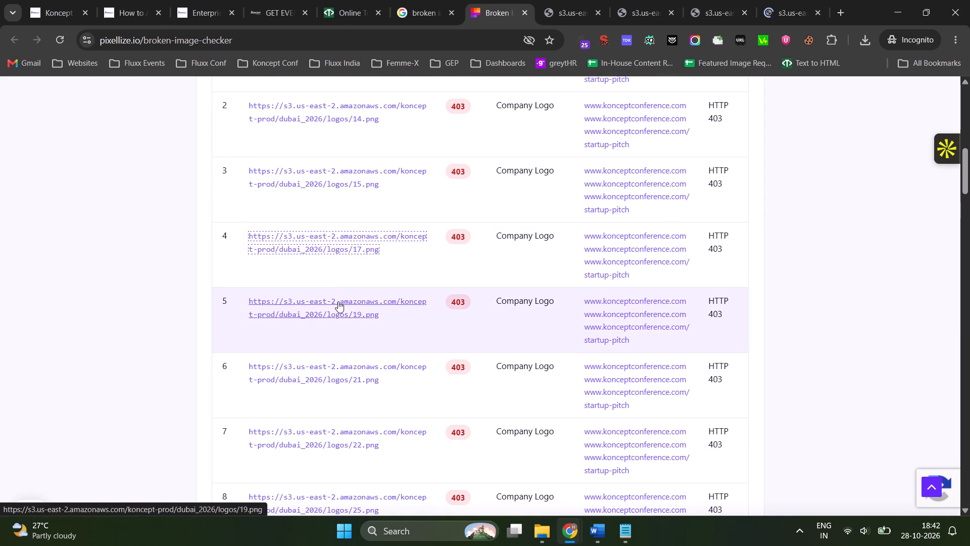
ctrl+click(339, 301)
ctrl+click(350, 369)
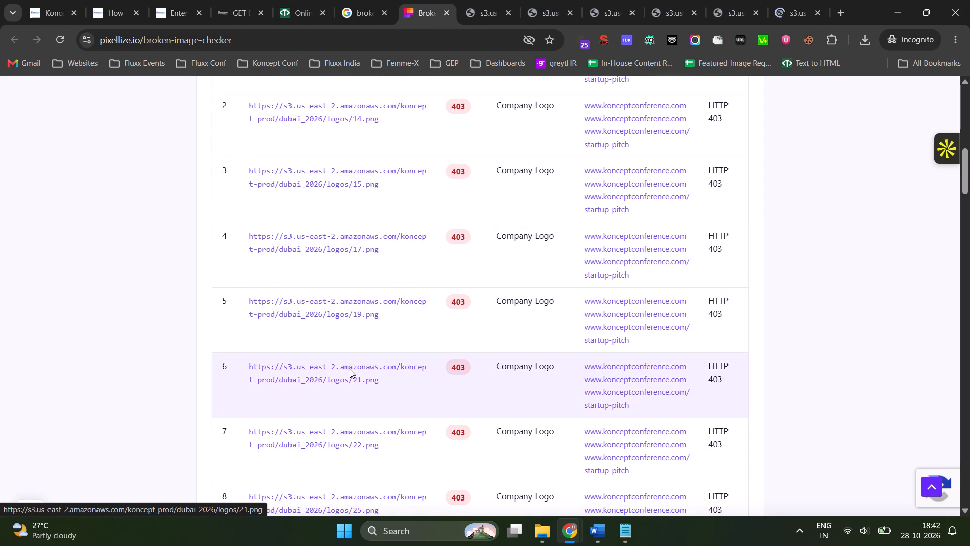
Open broken images 7 to 14 of the scan results, from logos/22.png to the Unsplash photo, each in its own tab.
scroll(157, 345, down, 2)
ctrl+click(301, 302)
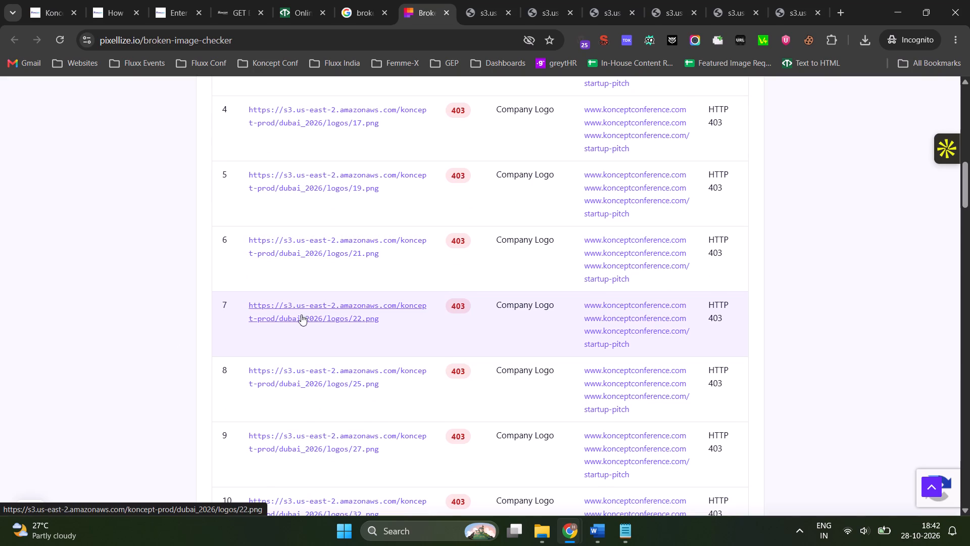
ctrl+click(314, 367)
ctrl+click(337, 436)
ctrl+click(353, 501)
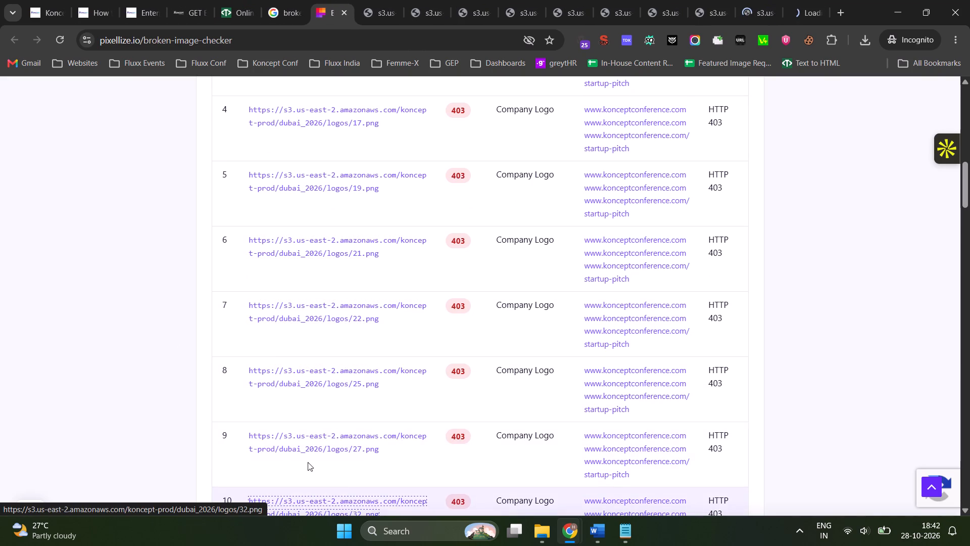
scroll(148, 382, down, 6)
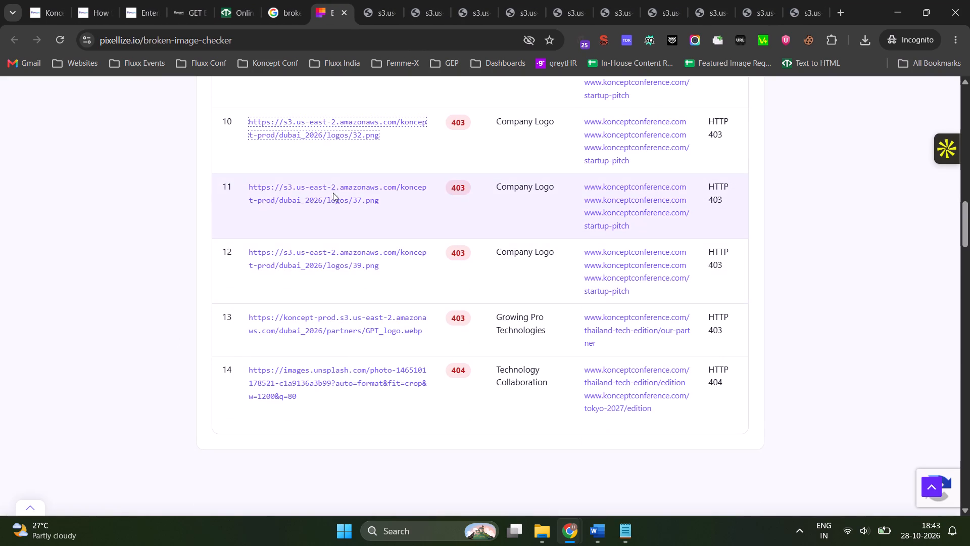
ctrl+click(339, 188)
ctrl+click(341, 254)
ctrl+click(342, 319)
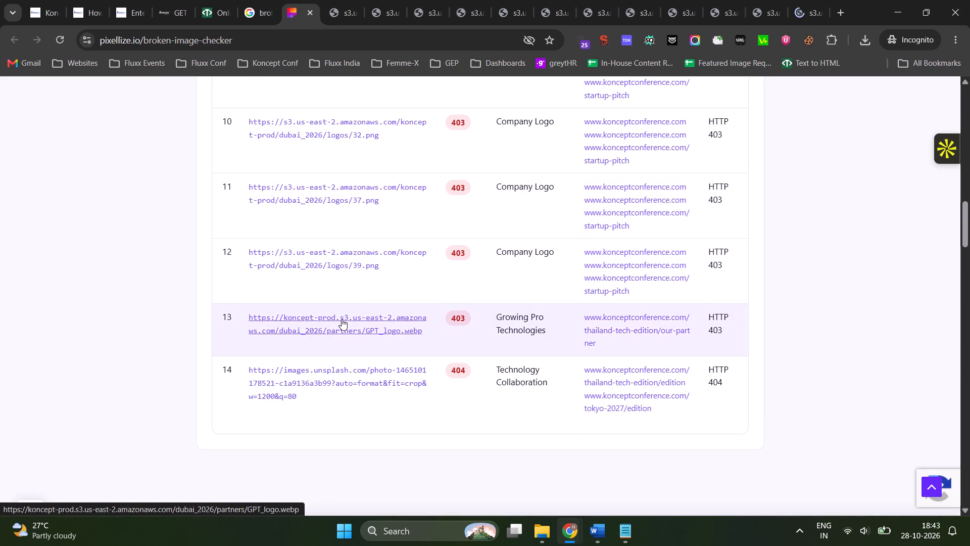
ctrl+click(340, 372)
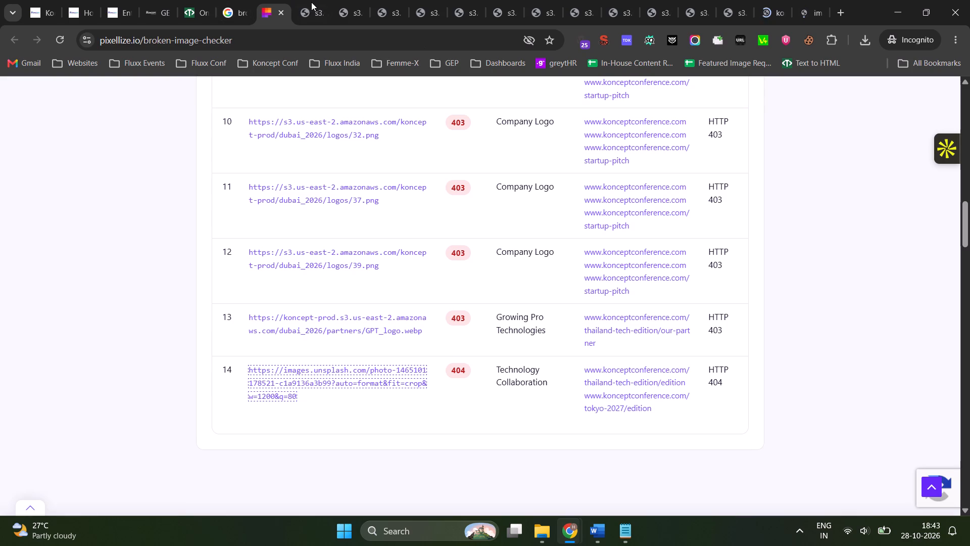
Examine each opened broken-image page in turn, from logos/2.png through GPT_logo.webp to the Unsplash photo, and return to logos/2.png.
click(309, 6)
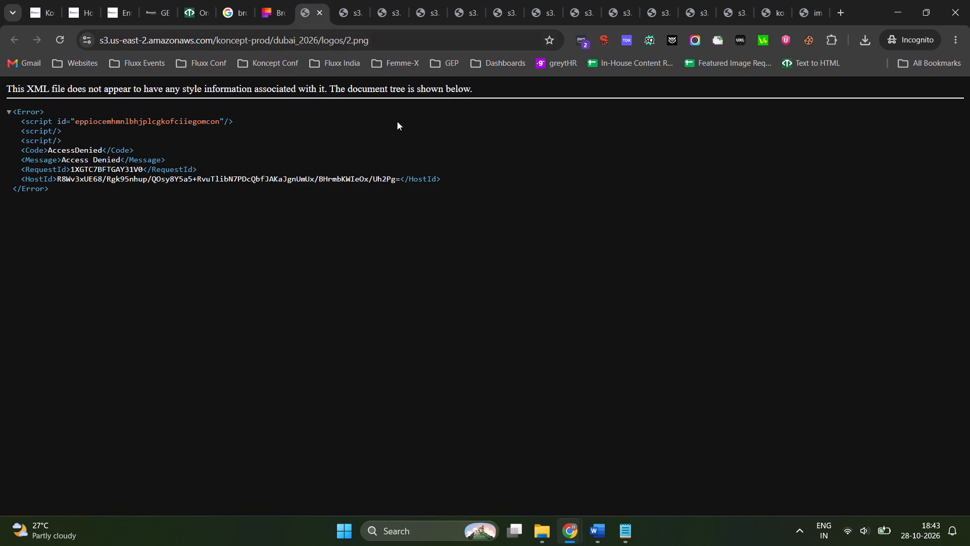
key(ctrl+Tab)
key(ctrl+Tab)
key(ctrl+Tab)
key(ctrl+Tab)
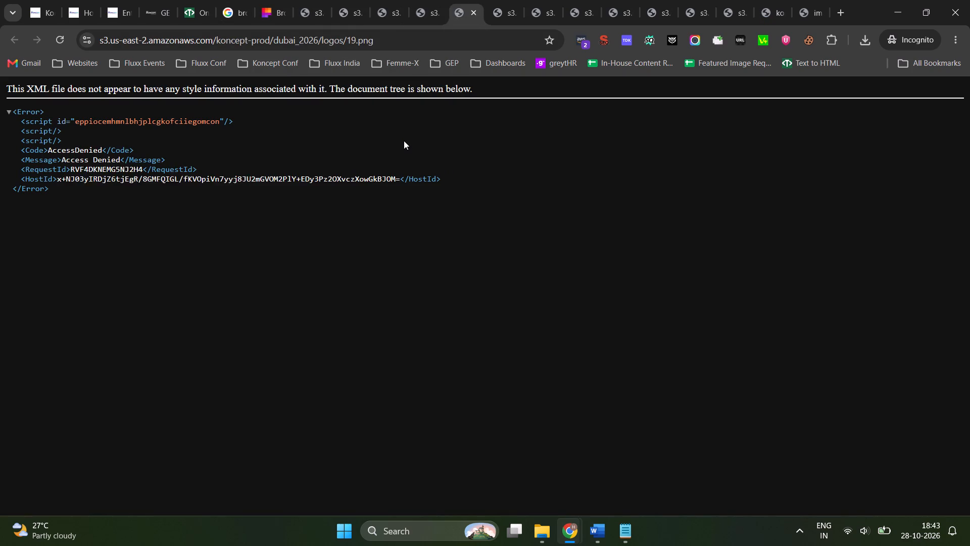
key(ctrl+Tab)
key(ctrl+Tab)
key(ctrl+Tab)
key(ctrl+Tab)
key(ctrl+Tab)
key(ctrl+Tab)
key(ctrl+Tab)
key(ctrl+Tab)
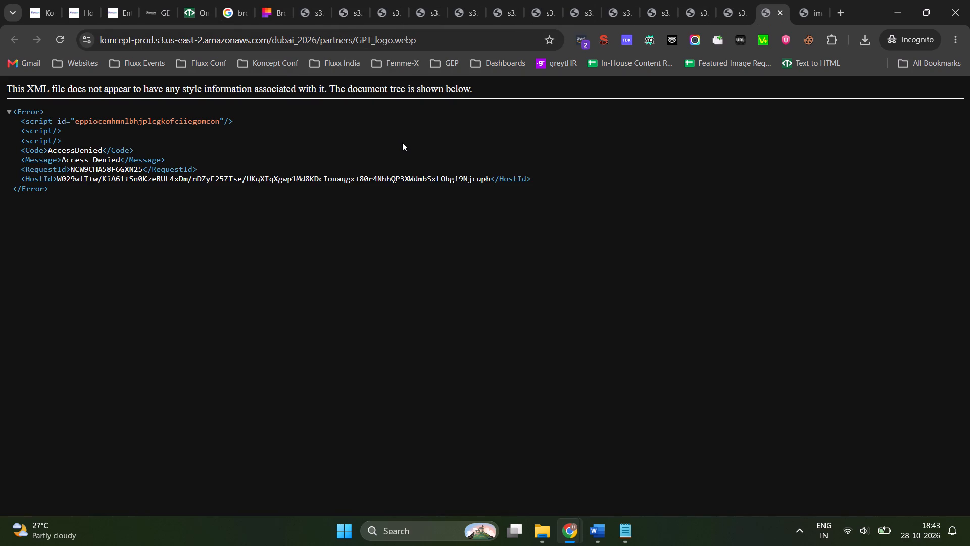
key(ctrl+Tab)
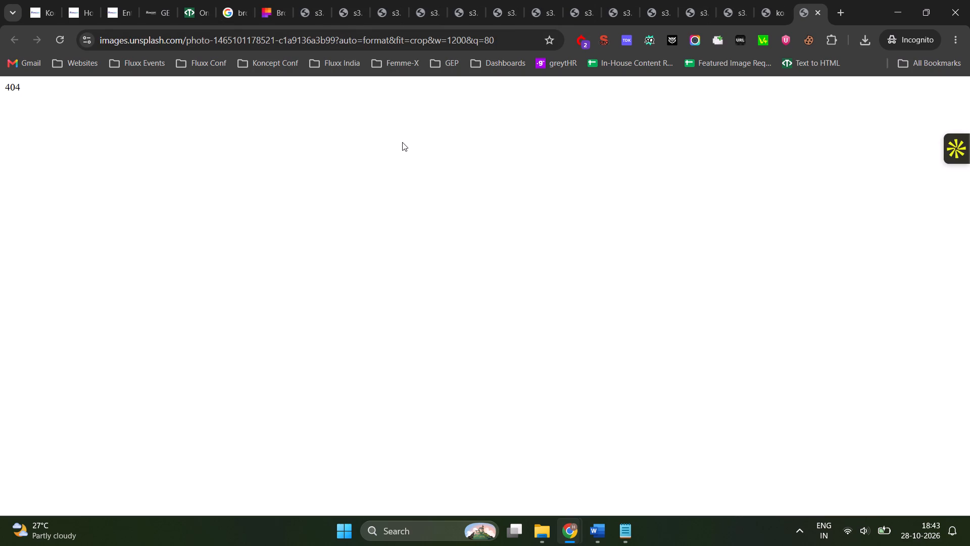
key(ctrl+Tab)
key(ctrl+Tab)
key(ctrl+Tab)
key(ctrl+Tab)
key(ctrl+Tab)
key(ctrl+Tab)
key(ctrl+Tab)
key(ctrl+Tab)
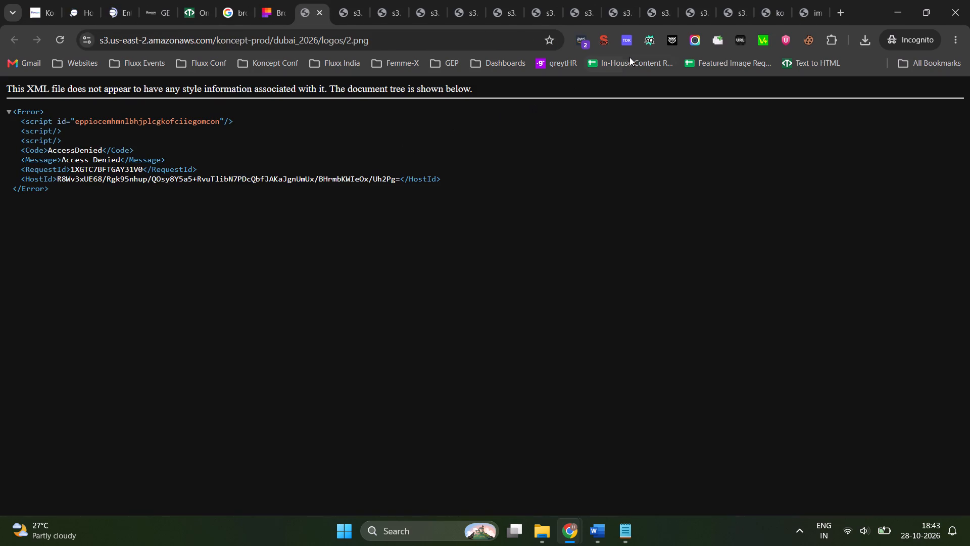
List the URLs of all open tabs and copy only the broken-image ones, from logos/2.png to the Unsplash photo.
click(609, 42)
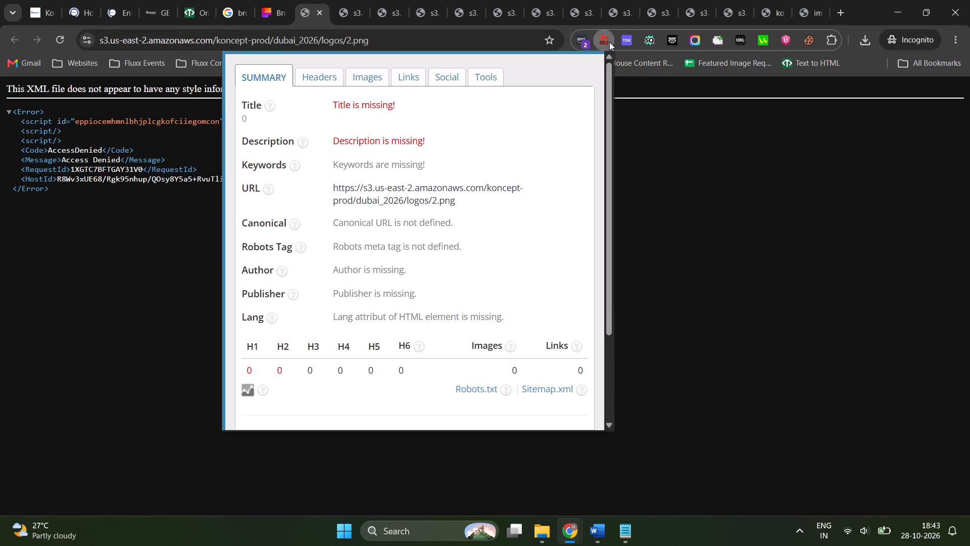
click(608, 40)
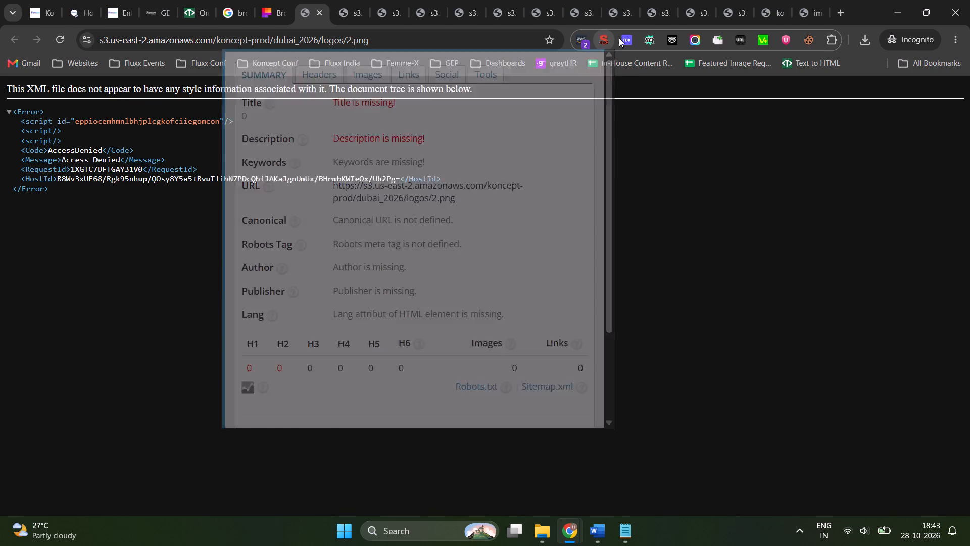
click(737, 40)
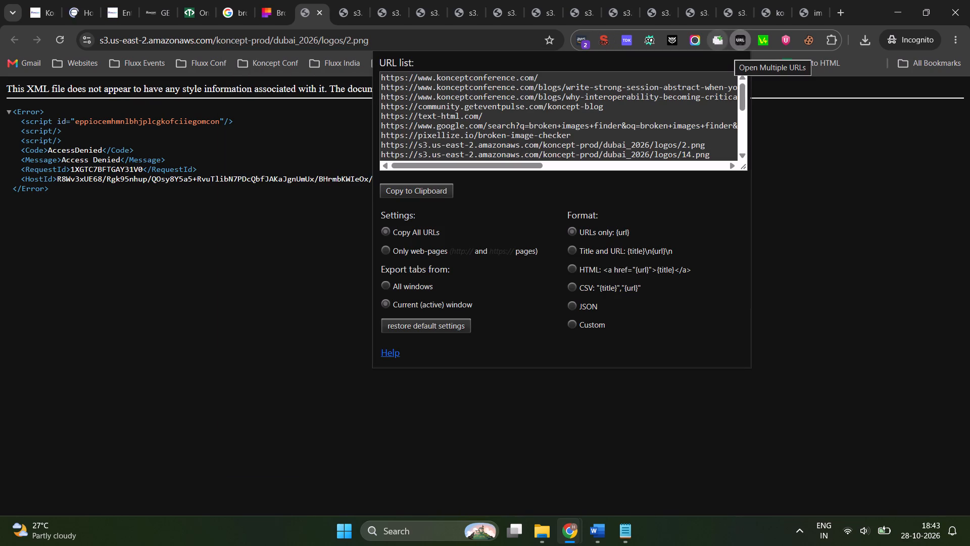
scroll(433, 117, up, 3)
click(391, 142)
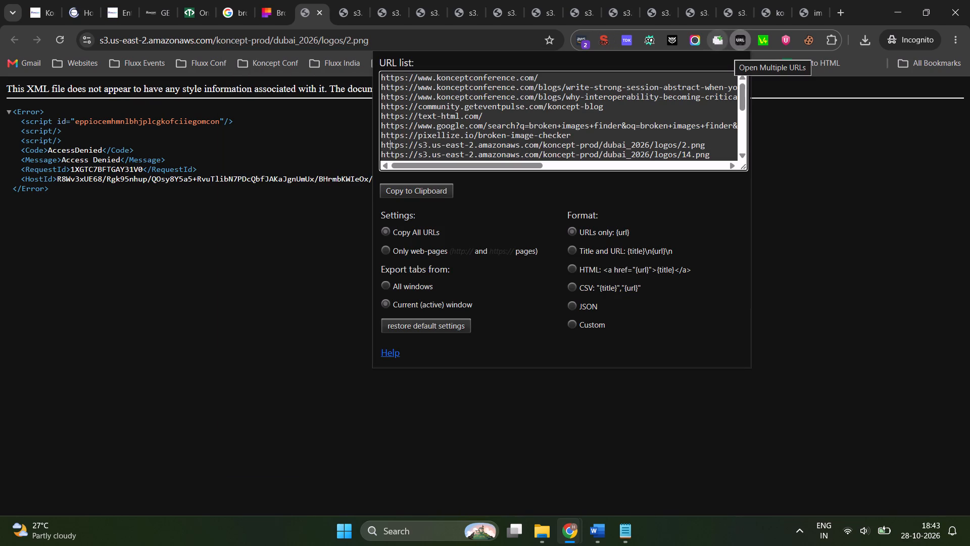
key(Left)
key(Left)
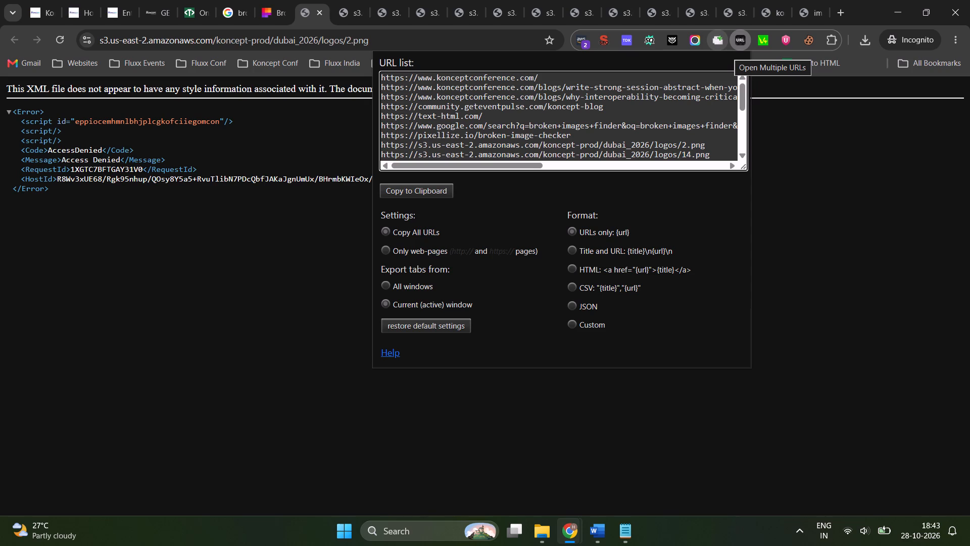
key(ctrl+shift+Down)
key(ctrl+shift+Down)
key(ctrl+shift+Down)
key(ctrl+shift+Down)
key(ctrl+shift+Down)
key(ctrl+shift+Down)
key(ctrl+shift+Down)
key(ctrl+shift+Down)
key(ctrl+shift+Down)
key(ctrl+shift+Down)
key(ctrl+shift+Down)
key(ctrl+shift+Down)
key(ctrl+shift+Down)
key(ctrl+shift+Down)
key(ctrl+shift+Down)
key(ctrl+shift+Down)
key(ctrl+shift+Down)
key(ctrl+shift+Down)
key(ctrl+shift+Down)
key(ctrl+shift+Down)
key(ctrl+shift+Down)
key(ctrl+shift+Down)
key(ctrl+shift+Down)
key(ctrl+shift+Down)
key(ctrl+shift+Down)
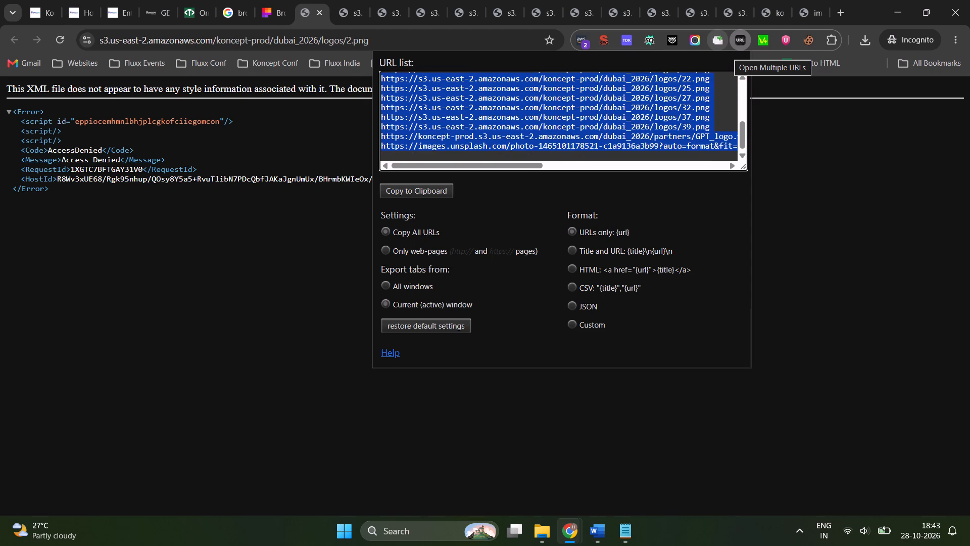
key(ctrl+c)
key(ctrl+c)
Switch to Notepad and paste the copied broken-image URLs beneath the Koncept Conference heading.
key(alt+Tab)
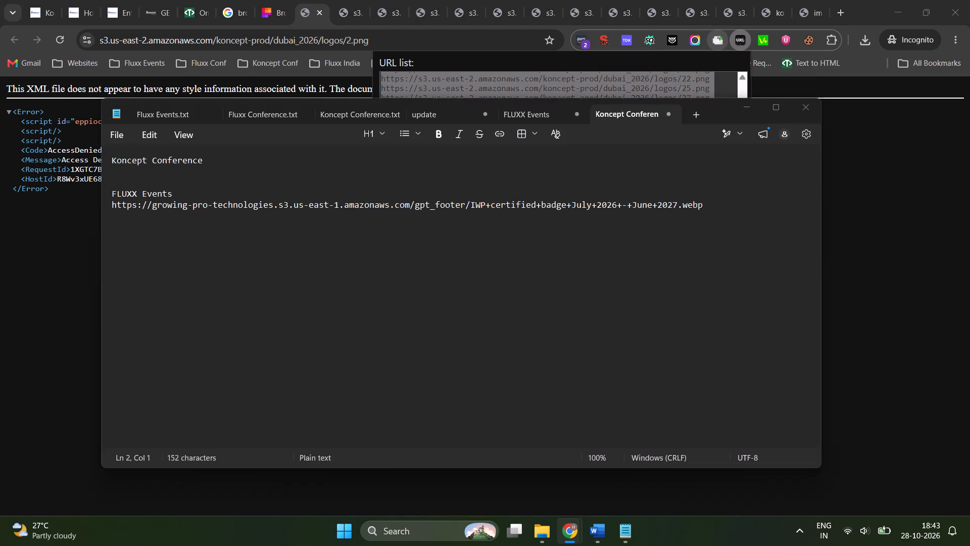
key(ctrl+v)
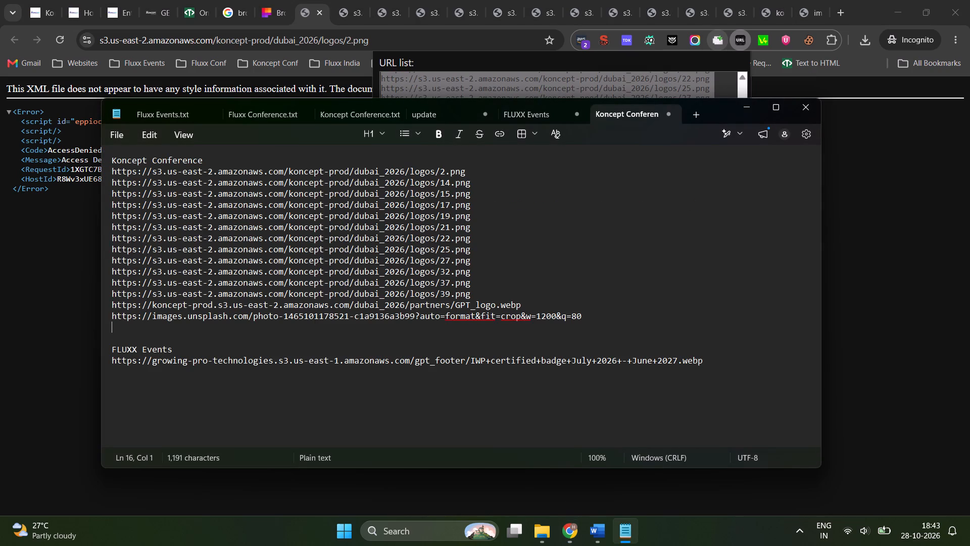
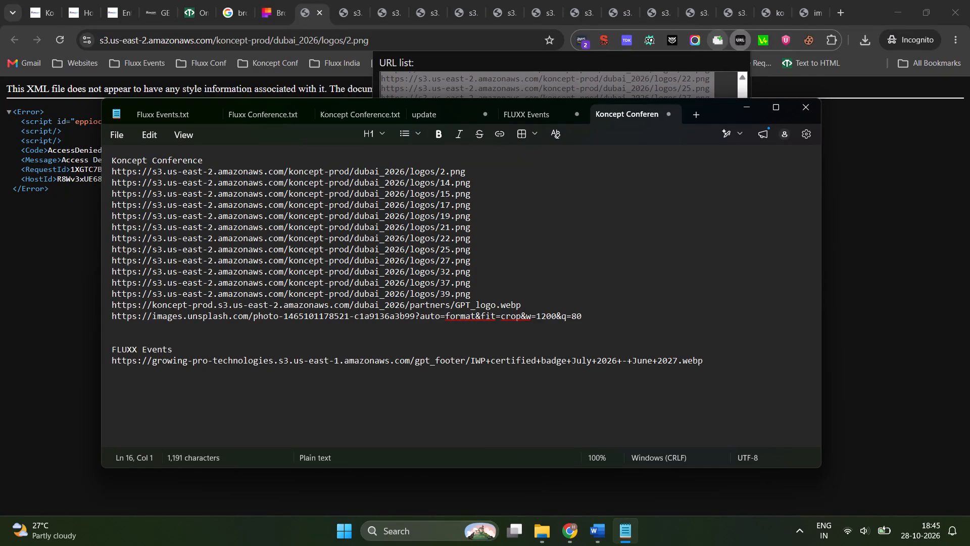
Check the pasted Koncept Conference broken-image URLs line by line, from logos/2.png down to the Unsplash photo.
click(212, 170)
key(Down)
key(Down)
key(Down)
key(Down)
key(Down)
key(Down)
key(Down)
key(Down)
key(Down)
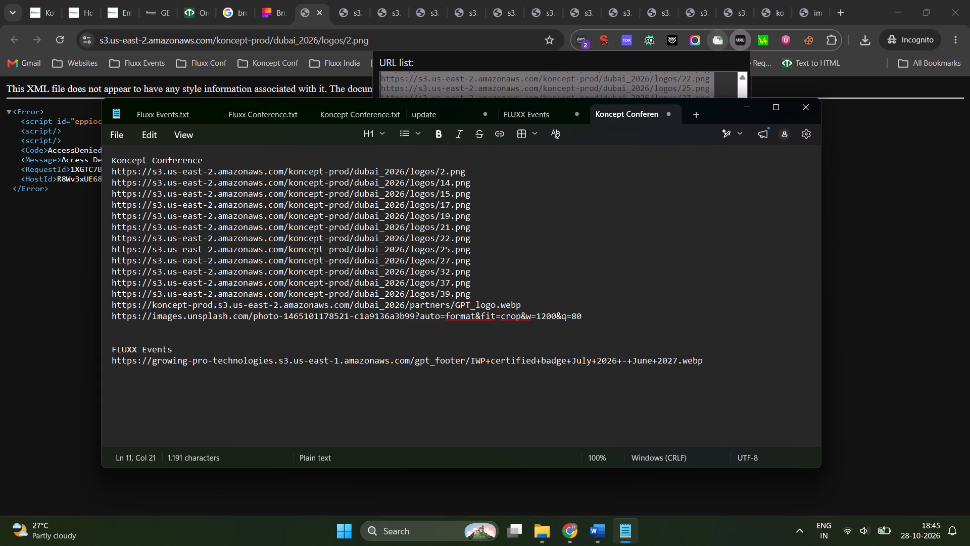
key(Down)
key(Down)
key(Down)
key(Down)
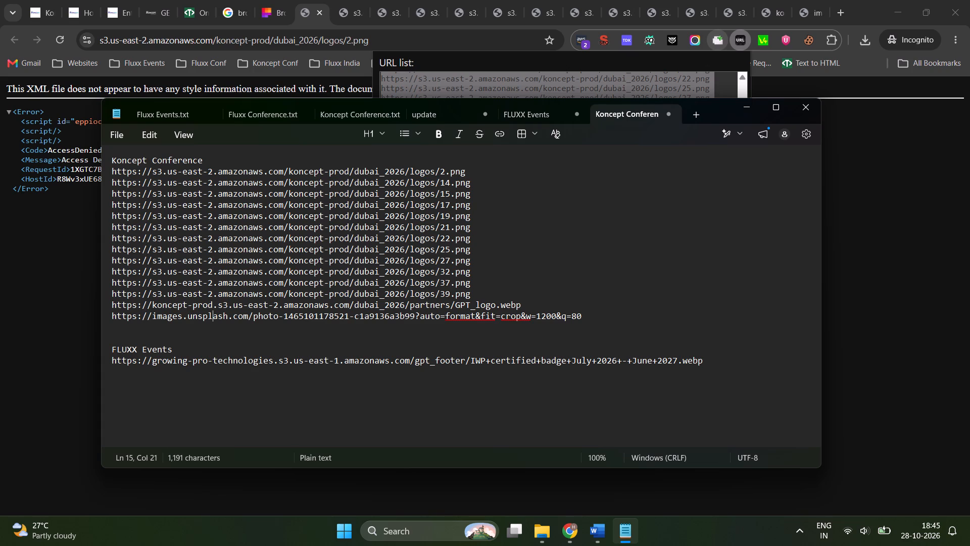
Select the entire URL list, switch to Gmail and start a reply to all on the broken-images thread.
key(ctrl+a)
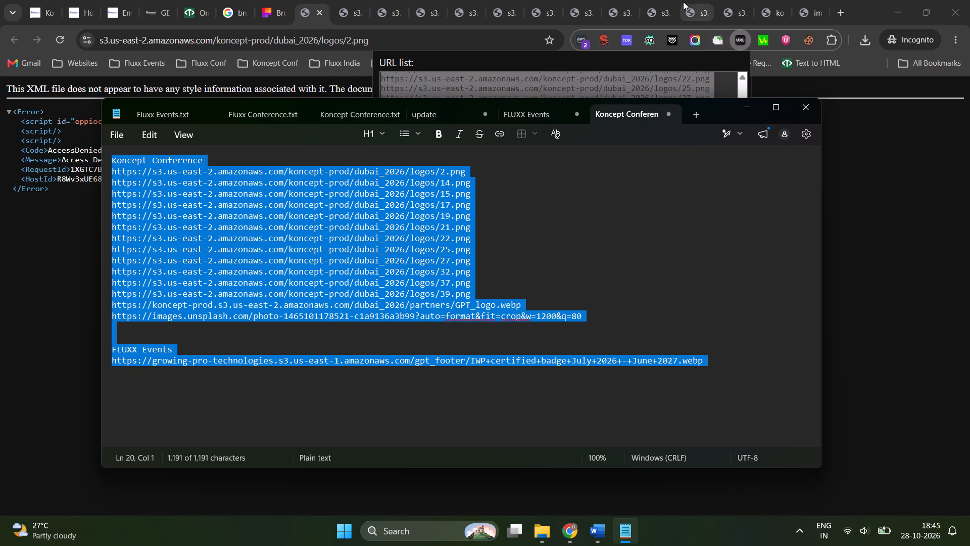
key(alt+Tab)
key(alt+Tab)
key(alt+Tab)
key(alt+Tab)
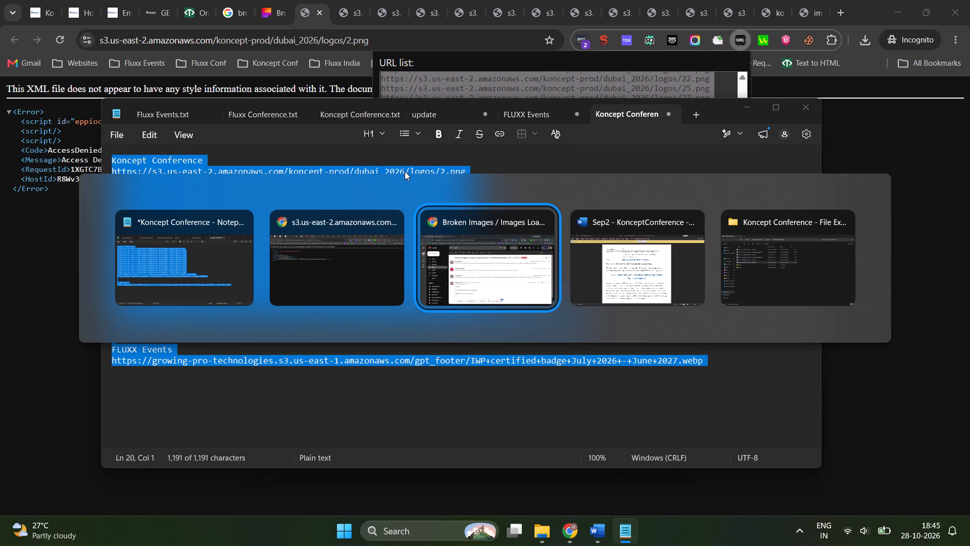
key(alt+Tab)
key(alt+Tab)
key(alt+Tab)
key(alt+Tab)
key(alt+Tab)
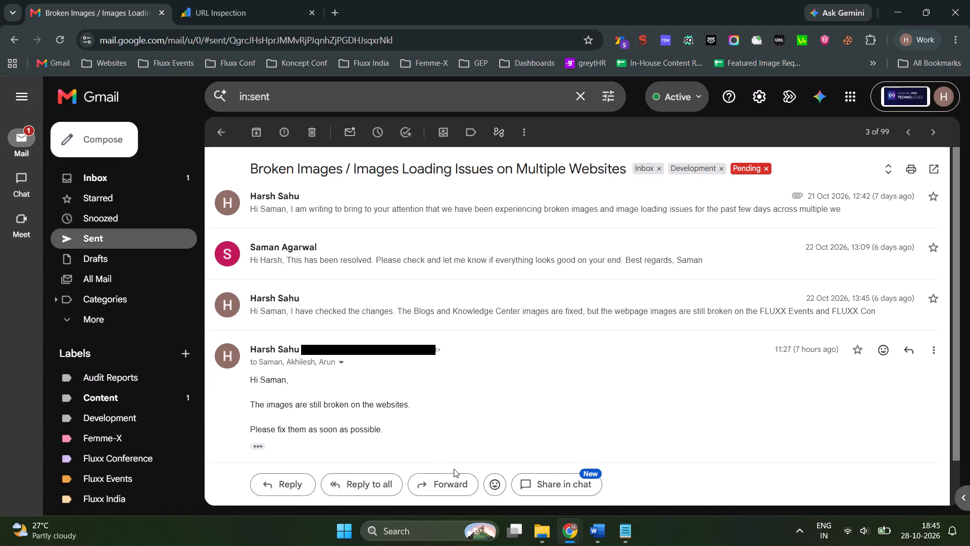
click(381, 489)
scroll(457, 338, down, 1)
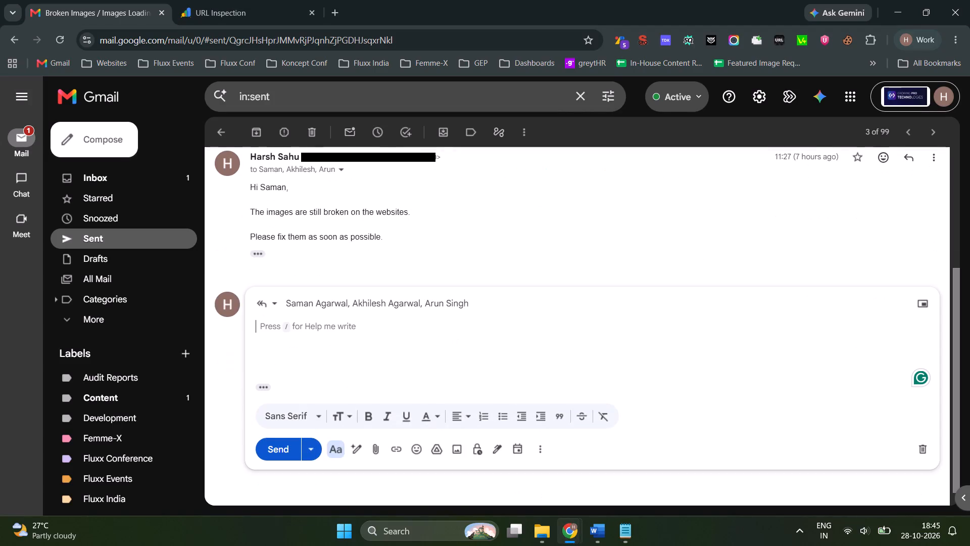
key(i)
key(BackSpace)
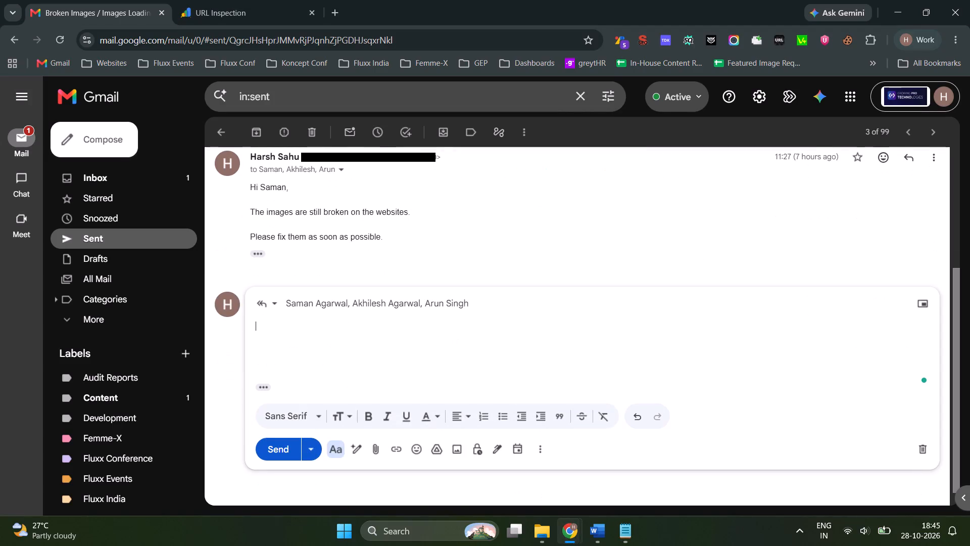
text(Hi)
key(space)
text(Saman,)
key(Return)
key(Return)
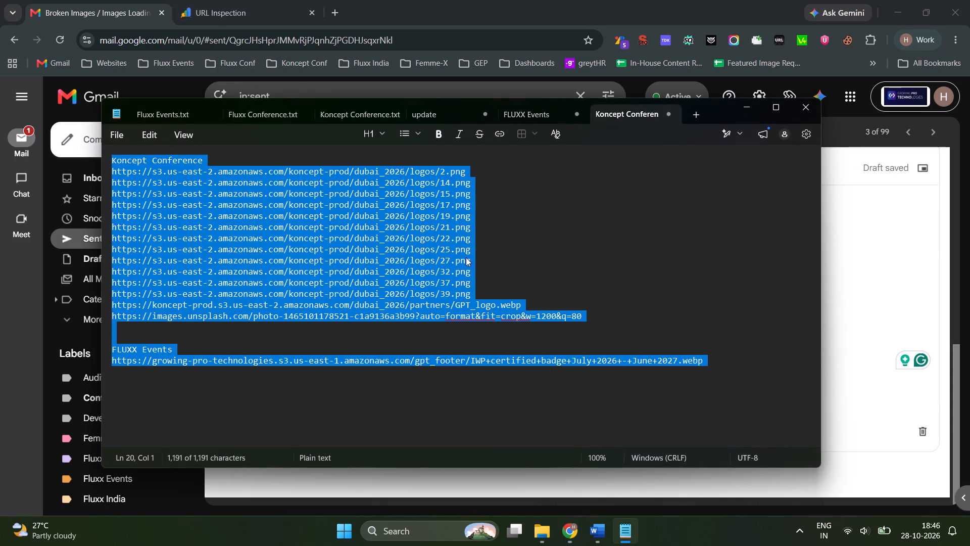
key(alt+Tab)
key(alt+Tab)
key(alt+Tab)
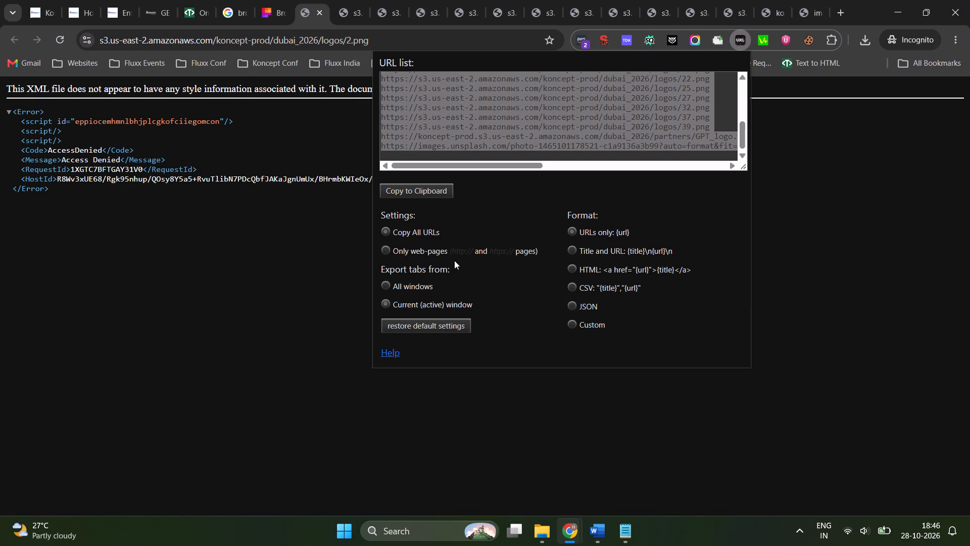
click(268, 209)
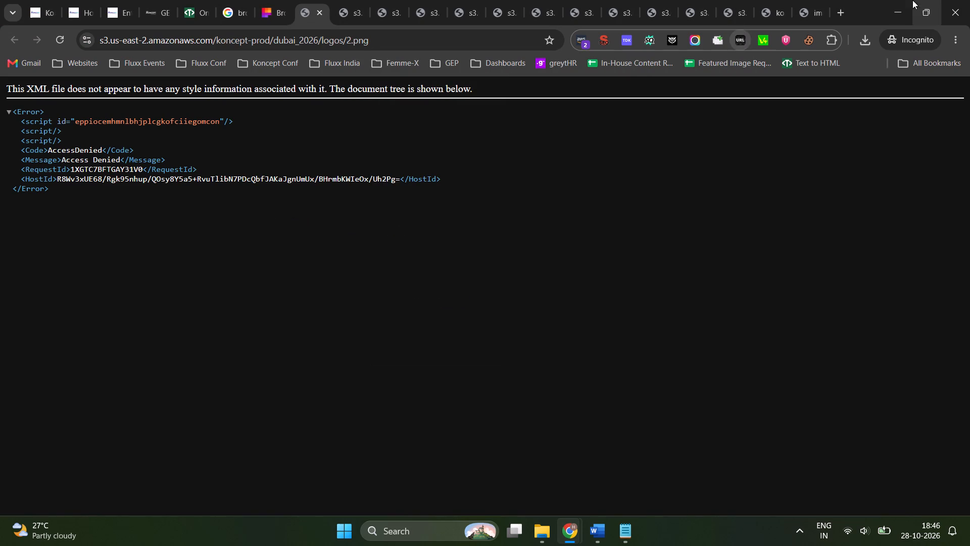
click(281, 5)
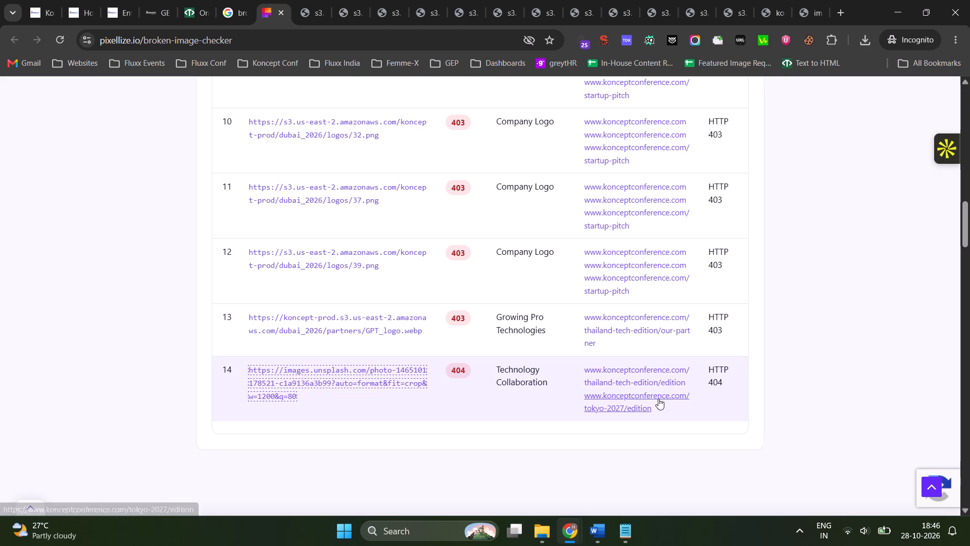
middle_click(655, 377)
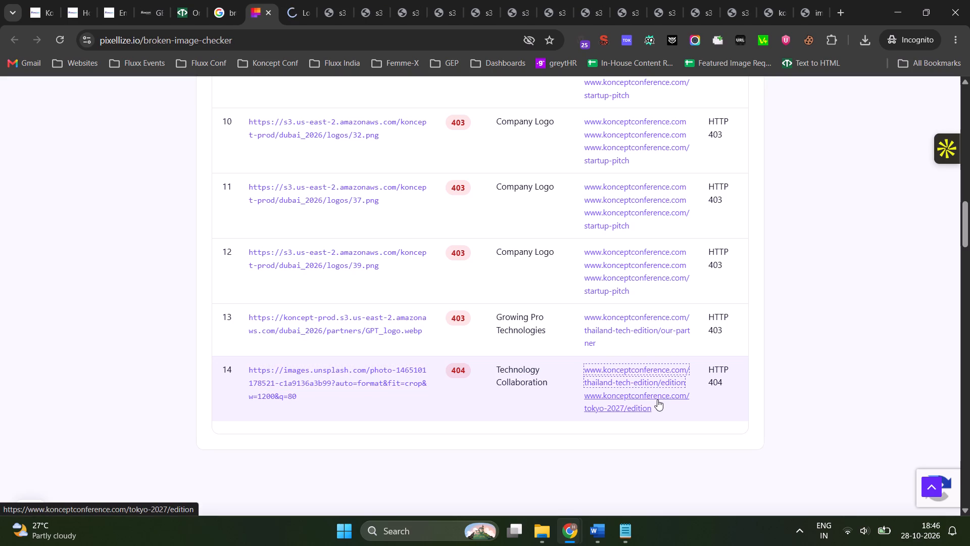
middle_click(657, 395)
click(290, 0)
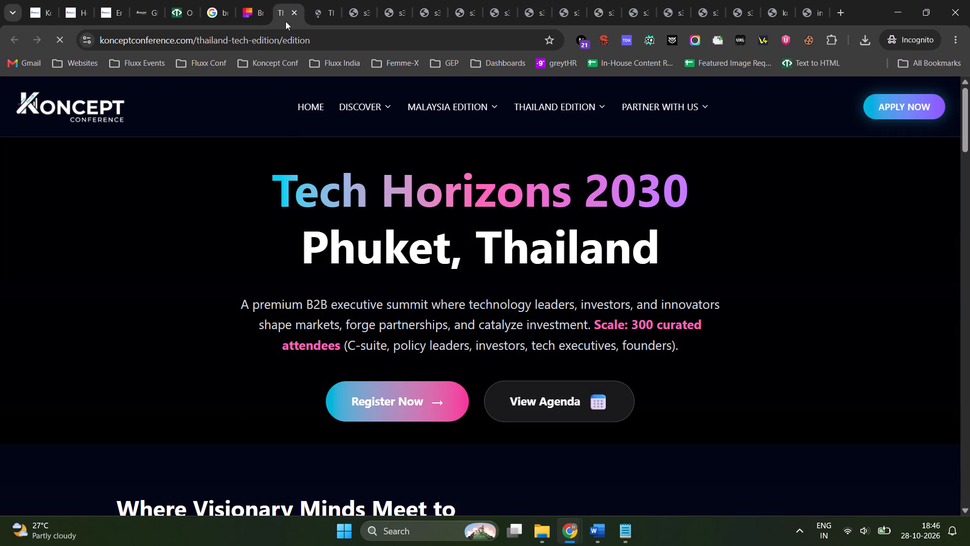
Examine the Koncept Conference thailand-tech-edition page from the hero banner to the footer for broken images, and close its tab.
scroll(593, 265, down, 5)
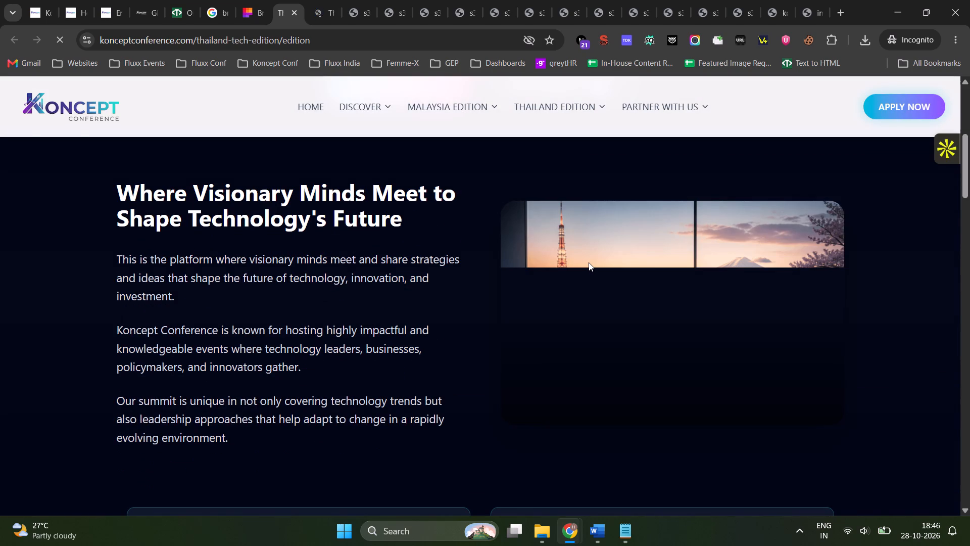
scroll(584, 253, down, 10)
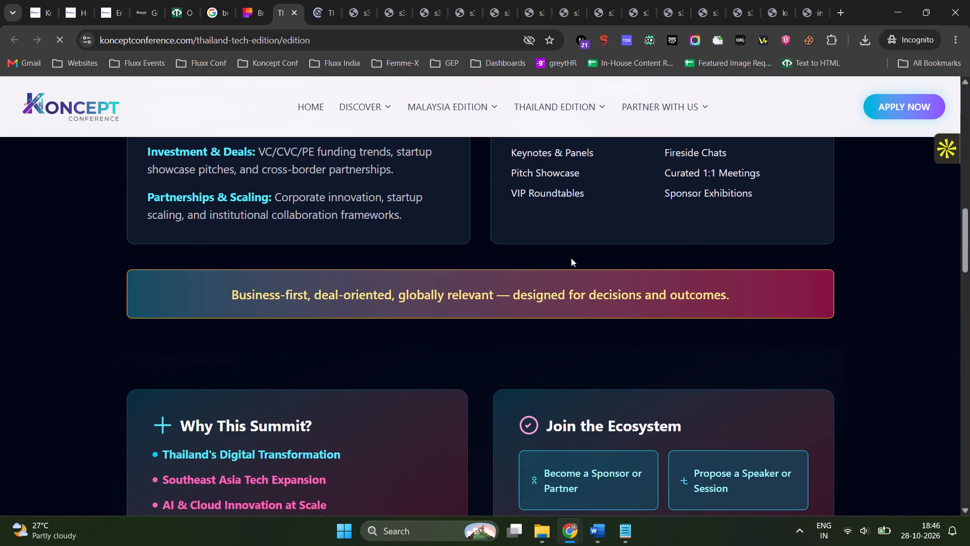
scroll(571, 258, down, 16)
scroll(573, 267, down, 5)
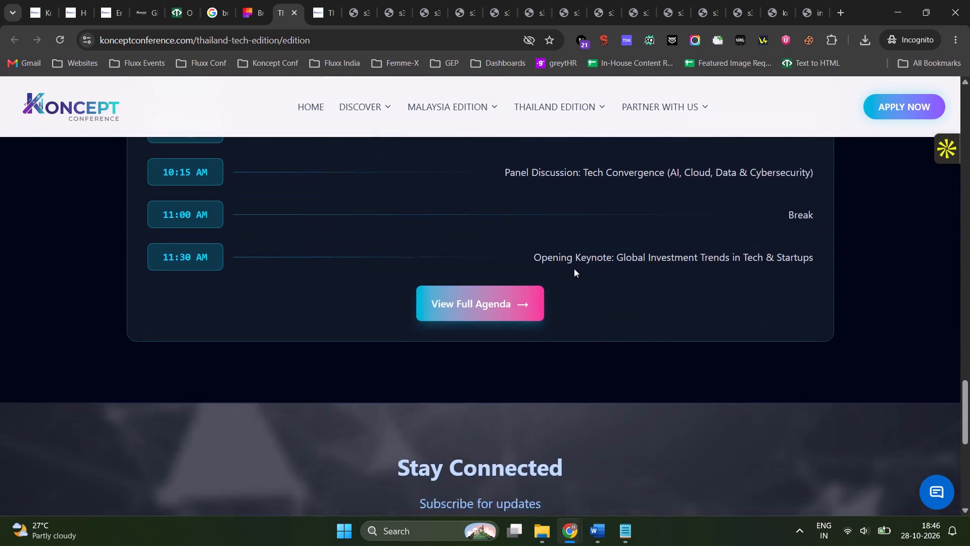
scroll(573, 264, down, 8)
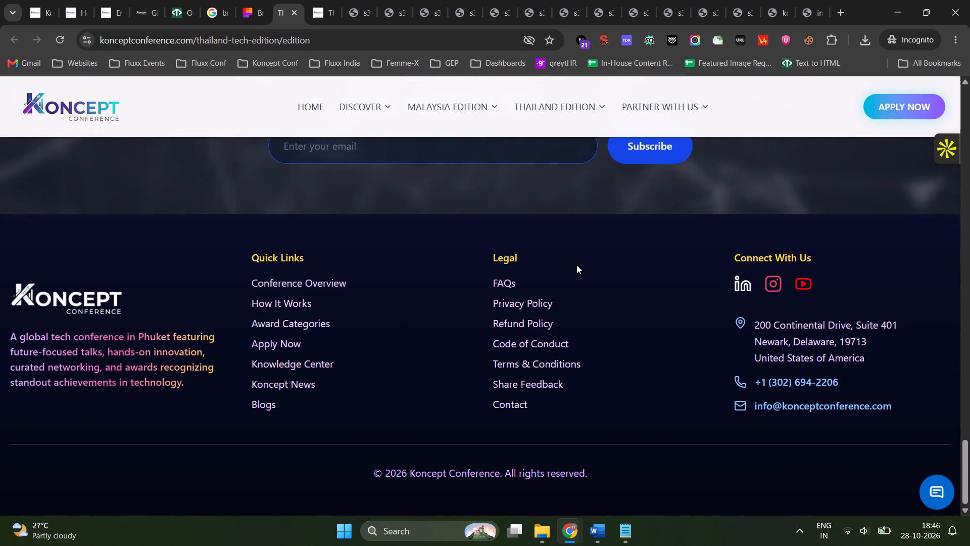
scroll(567, 260, up, 12)
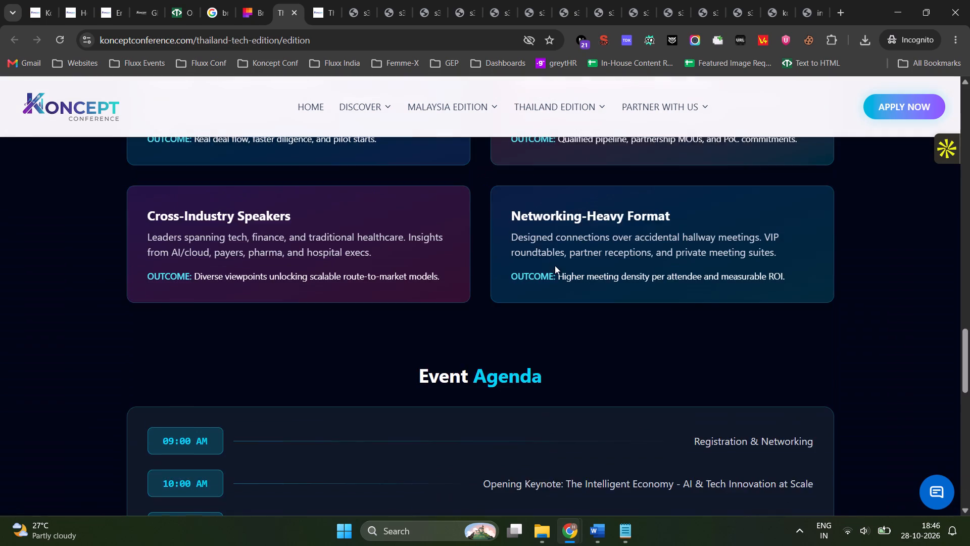
scroll(556, 266, up, 4)
scroll(555, 267, down, 10)
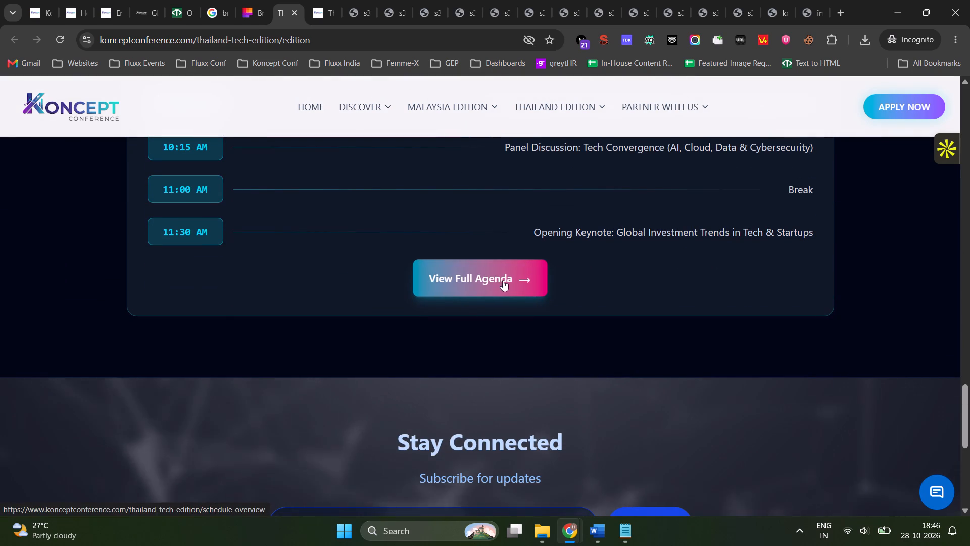
scroll(507, 279, up, 11)
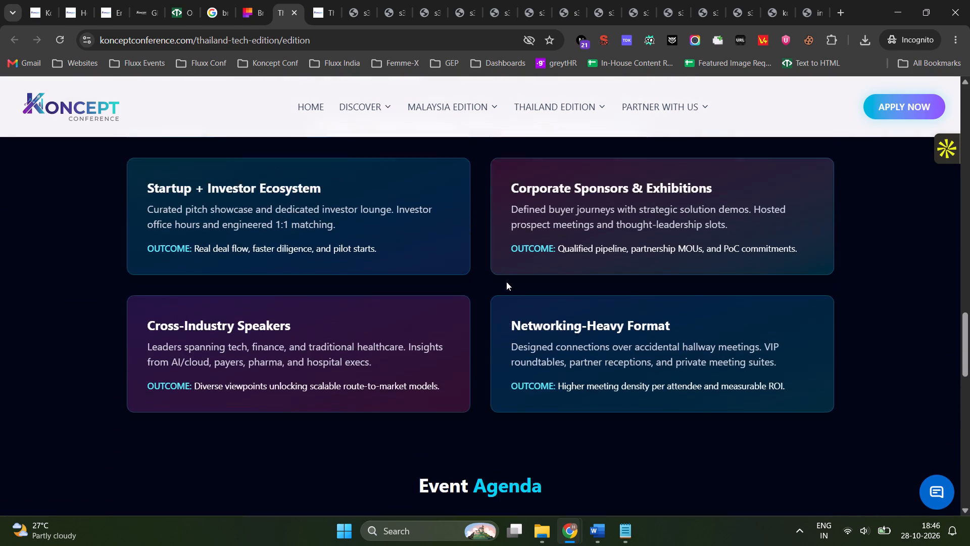
scroll(513, 285, up, 8)
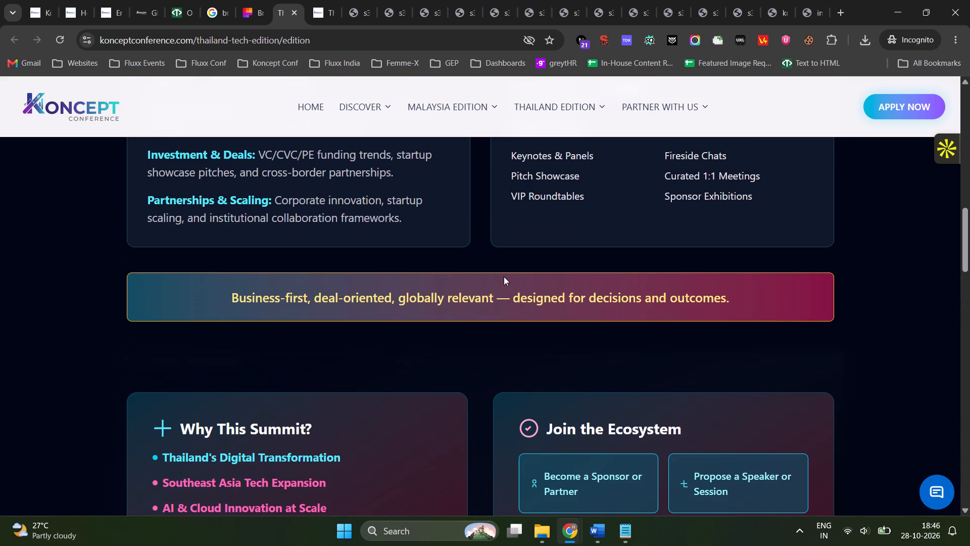
scroll(506, 277, down, 2)
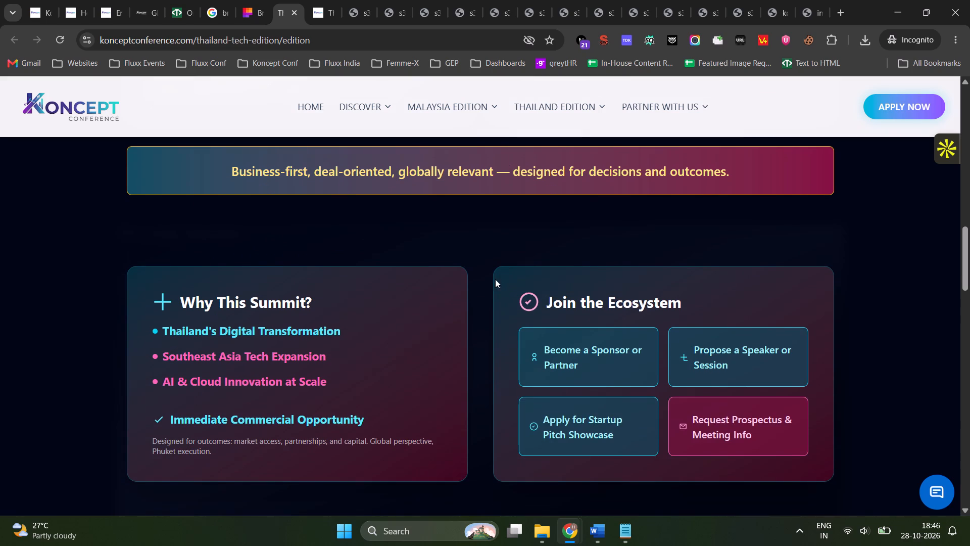
scroll(487, 278, up, 5)
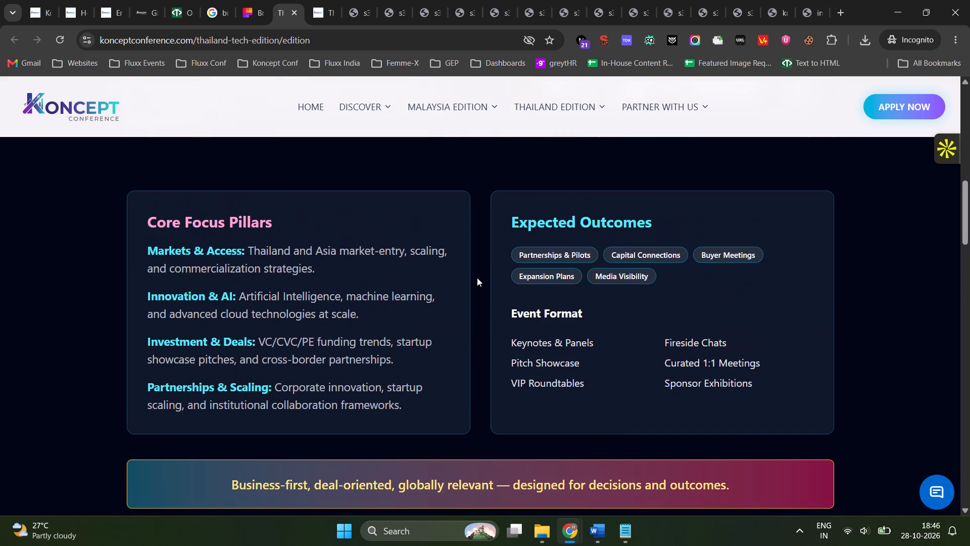
scroll(483, 261, up, 8)
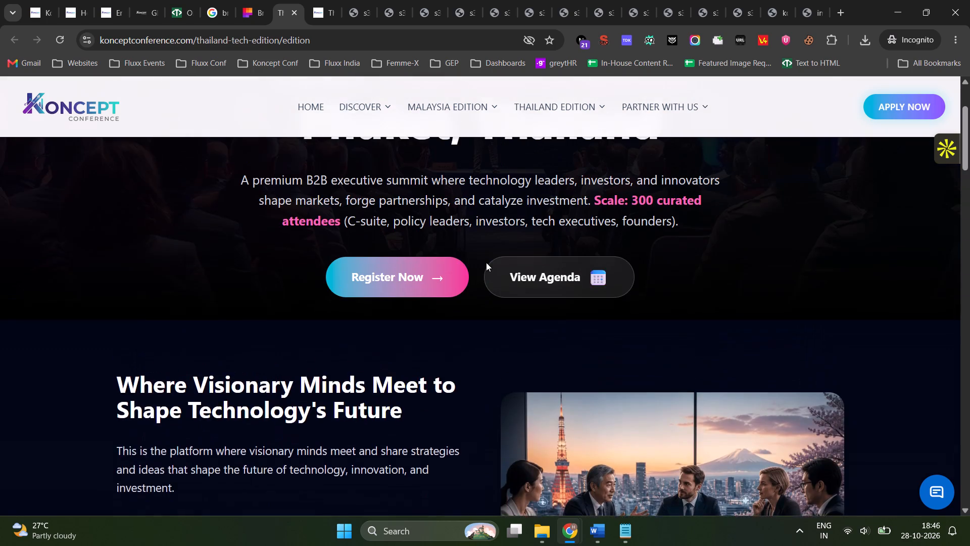
scroll(486, 262, up, 7)
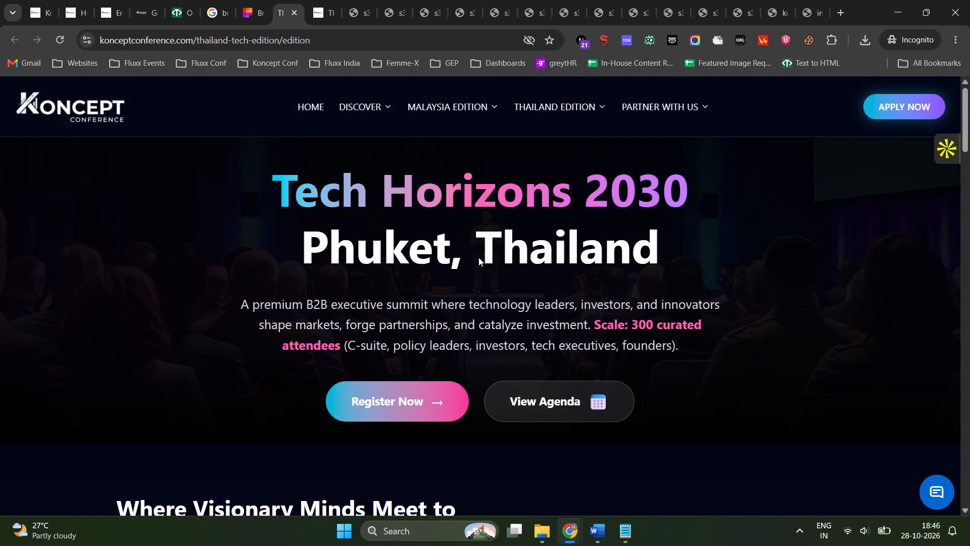
click(296, 15)
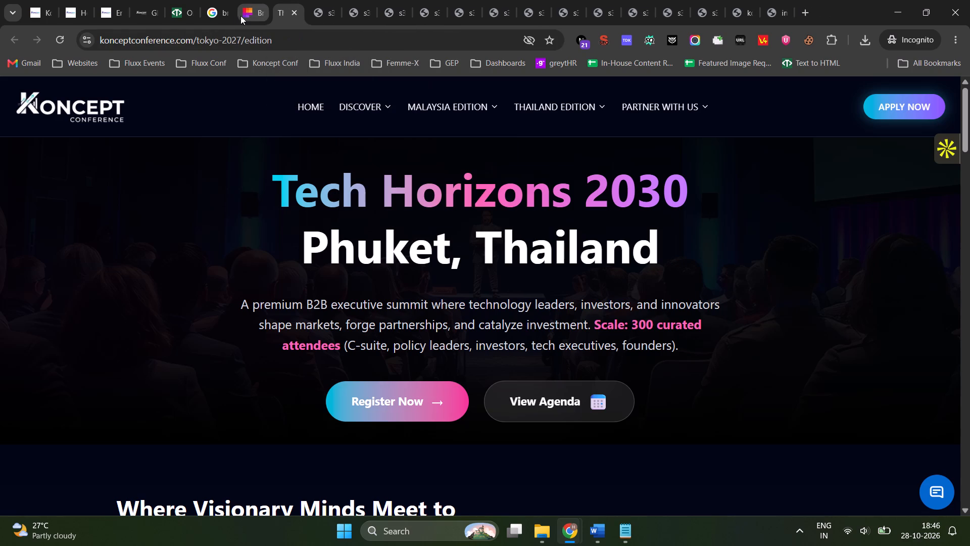
Open the tokyo-2027/edition page from the checker's Unsplash photo entry, examine it down to the footer for broken images, and close its tab.
click(250, 14)
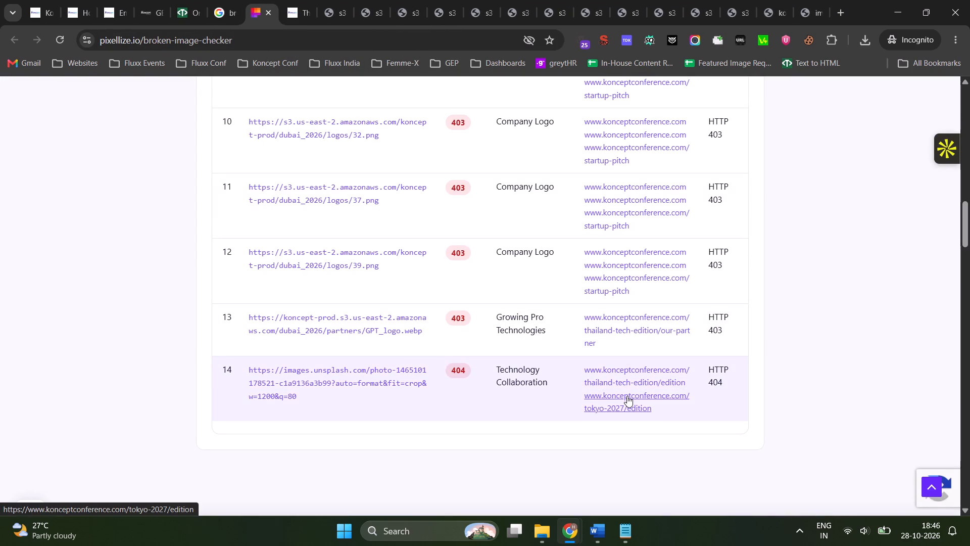
middle_click(627, 396)
click(325, 0)
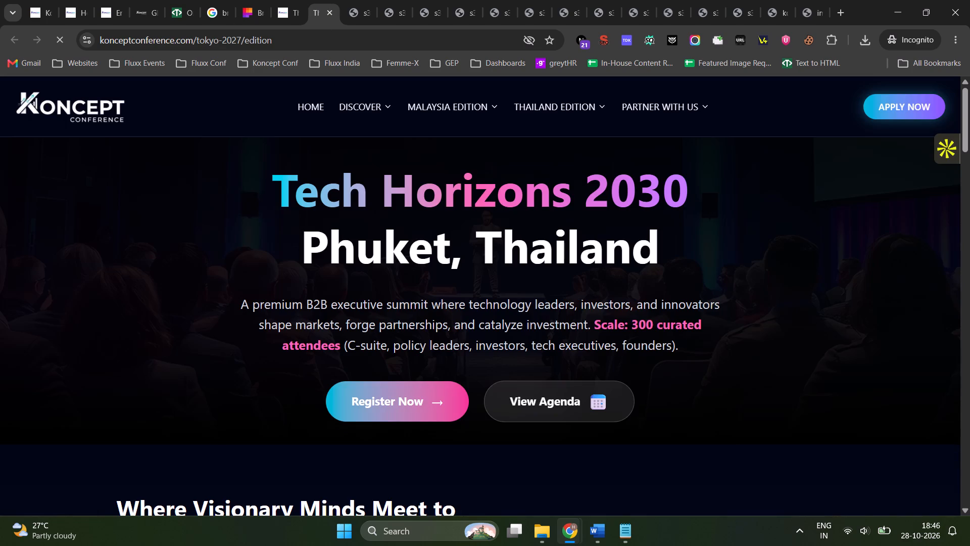
scroll(552, 251, down, 3)
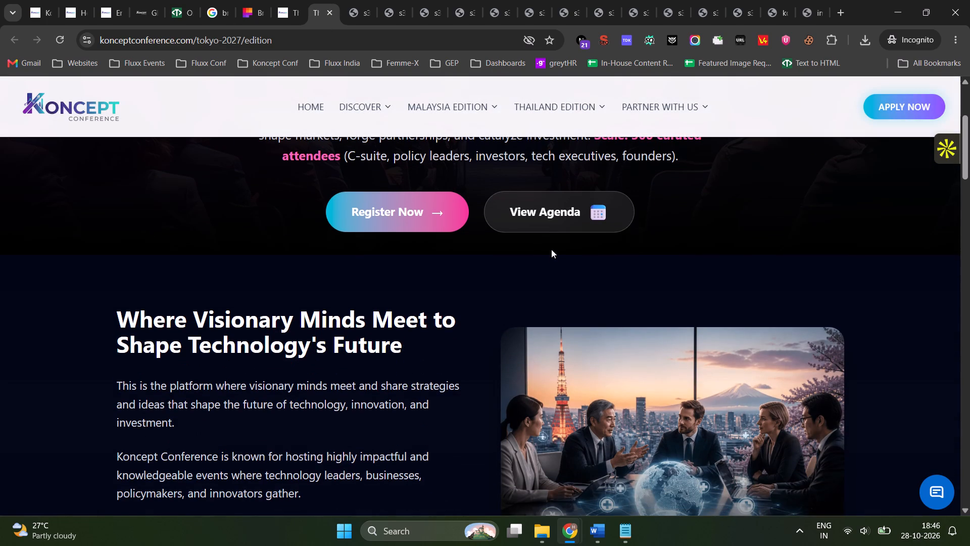
scroll(558, 243, down, 5)
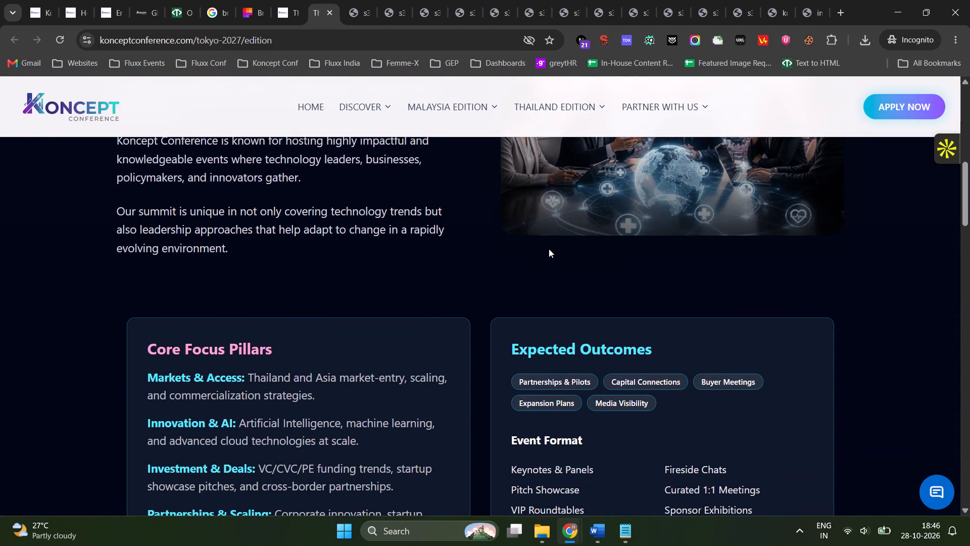
scroll(548, 249, up, 4)
scroll(540, 248, down, 10)
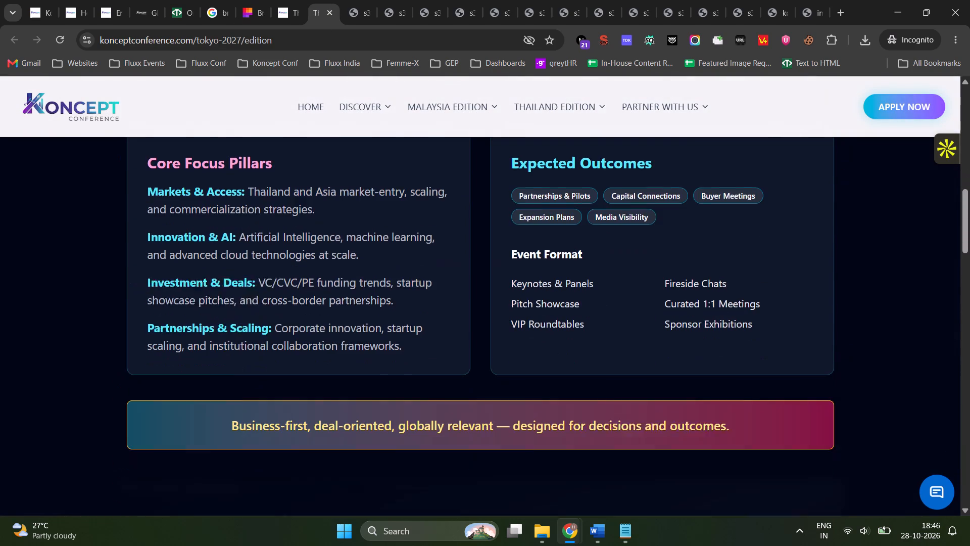
scroll(534, 248, down, 5)
scroll(533, 249, up, 3)
scroll(532, 249, down, 20)
scroll(532, 249, down, 3)
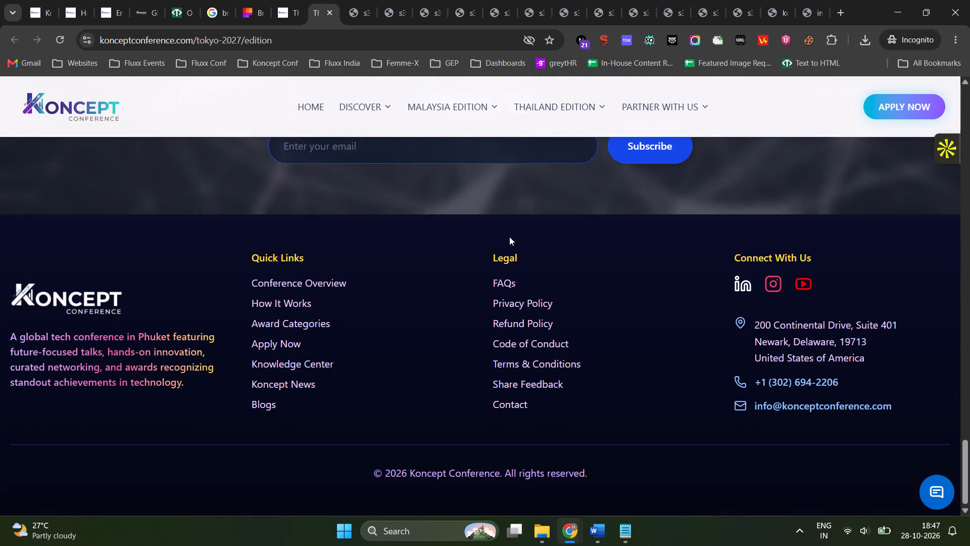
click(325, 13)
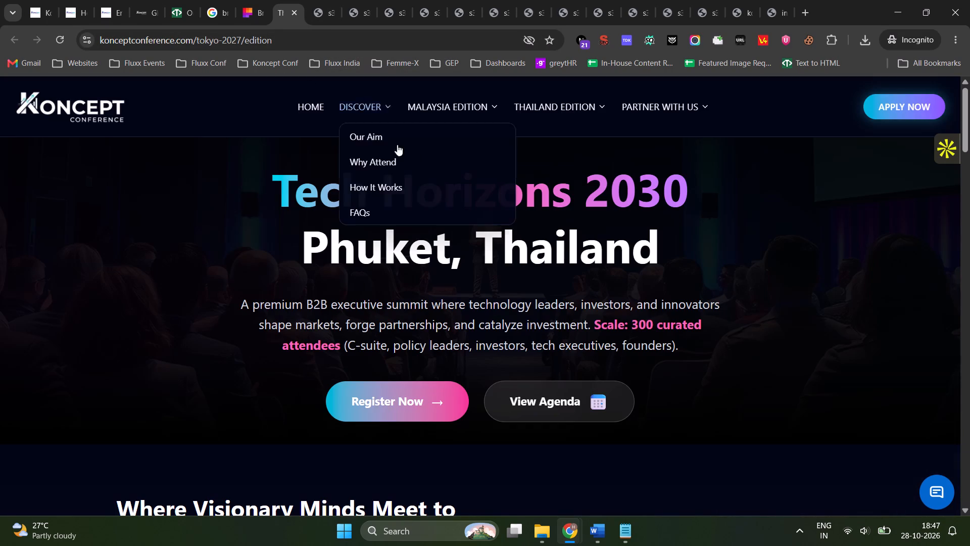
Switch to Gmail, review the drafted reply listing the Koncept Conference and FLUXX Events broken image URLs, send it, and review the sent message.
key(alt+Tab)
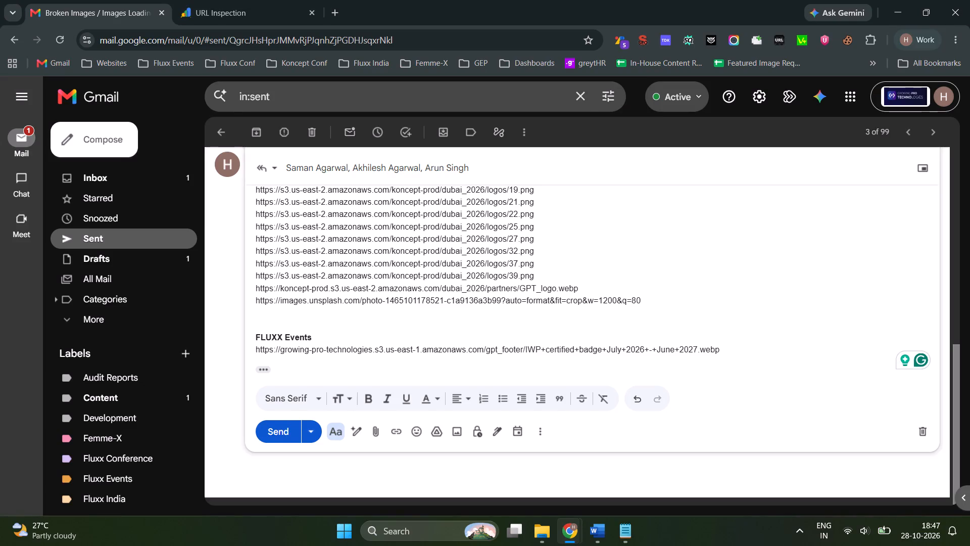
scroll(410, 328, up, 2)
scroll(410, 327, down, 3)
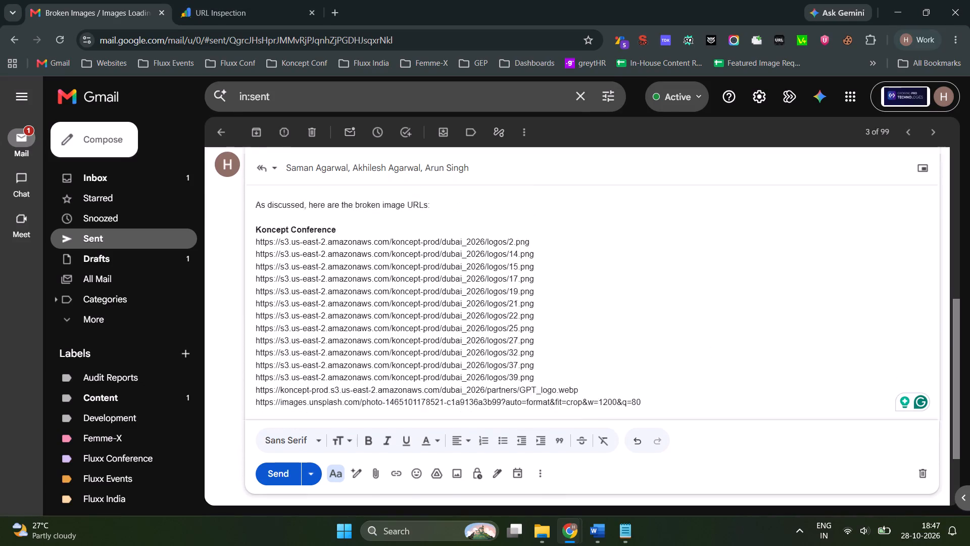
scroll(396, 326, down, 1)
click(281, 424)
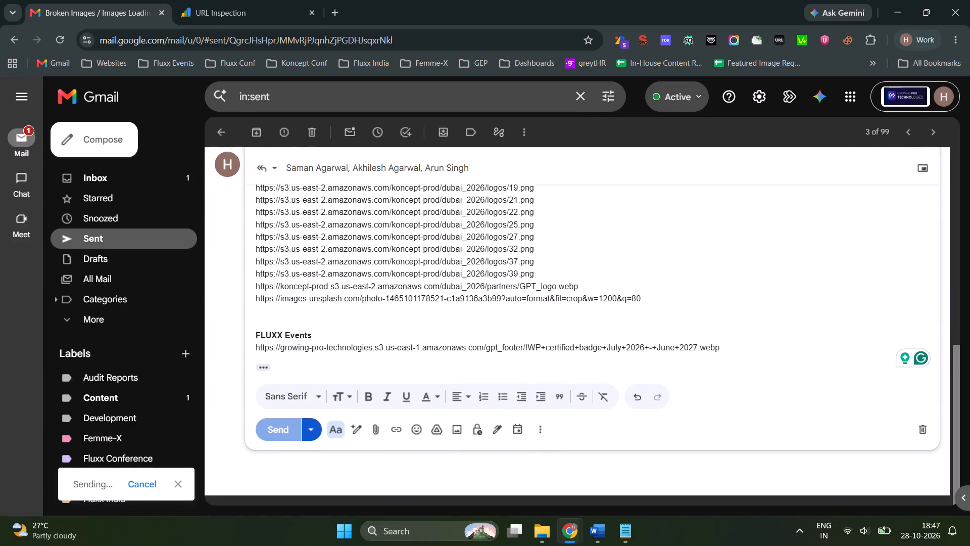
scroll(423, 276, down, 5)
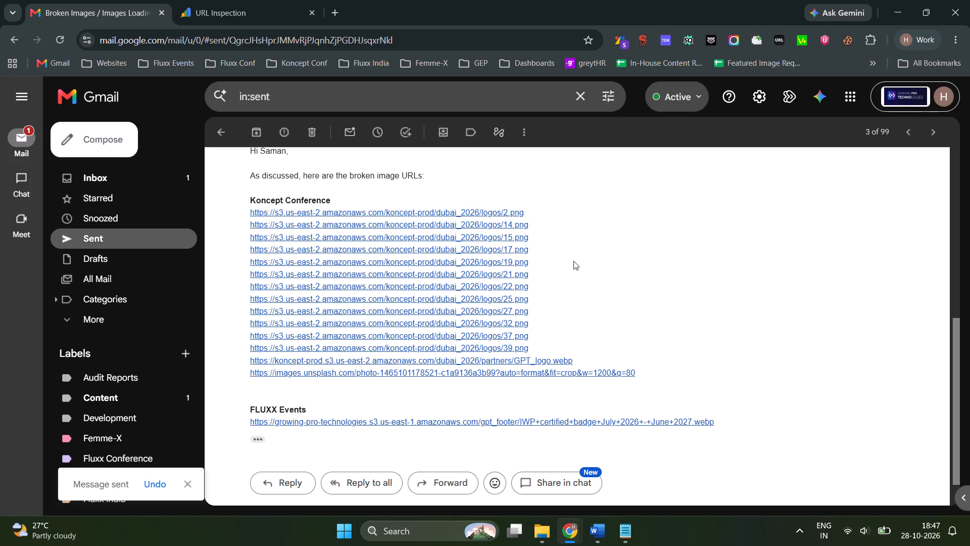
scroll(560, 256, down, 4)
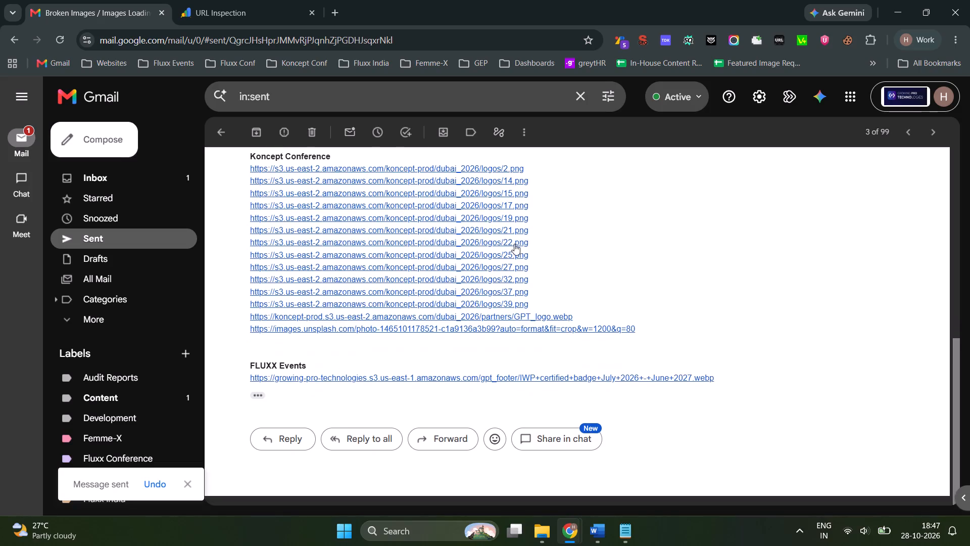
scroll(513, 243, up, 3)
scroll(322, 221, up, 4)
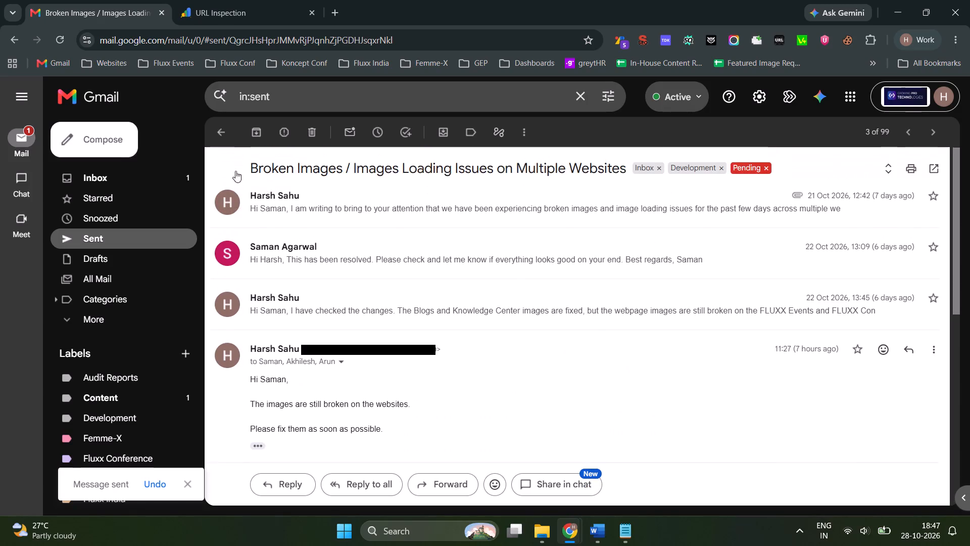
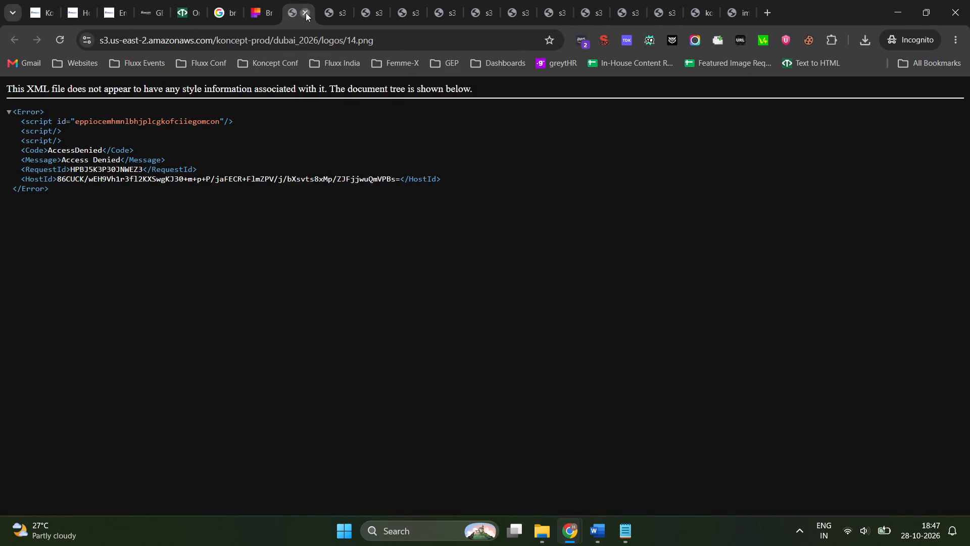
Close all the opened broken-image tabs, from logos/14.png through the Unsplash photo, leaving the Broken Image Checker results open.
triple_click(306, 13)
triple_click(306, 13)
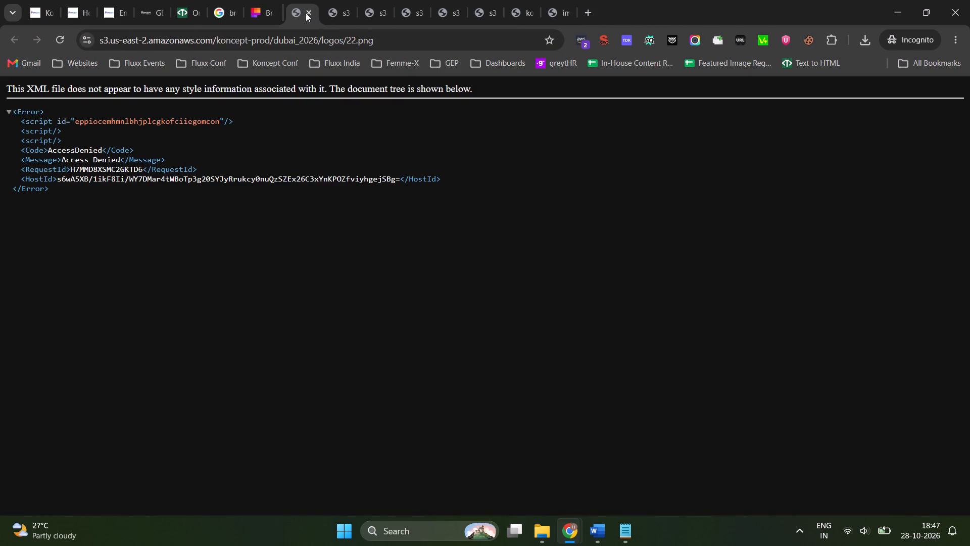
triple_click(306, 13)
triple_click(306, 13)
click(306, 13)
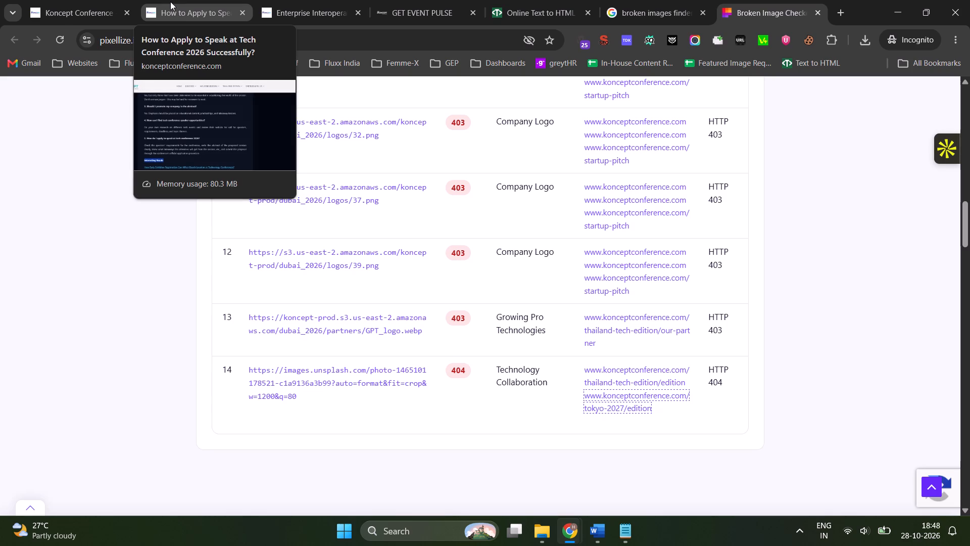
Switch to the open Koncept Conference home page and go back to the page visited before it.
click(53, 0)
click(15, 38)
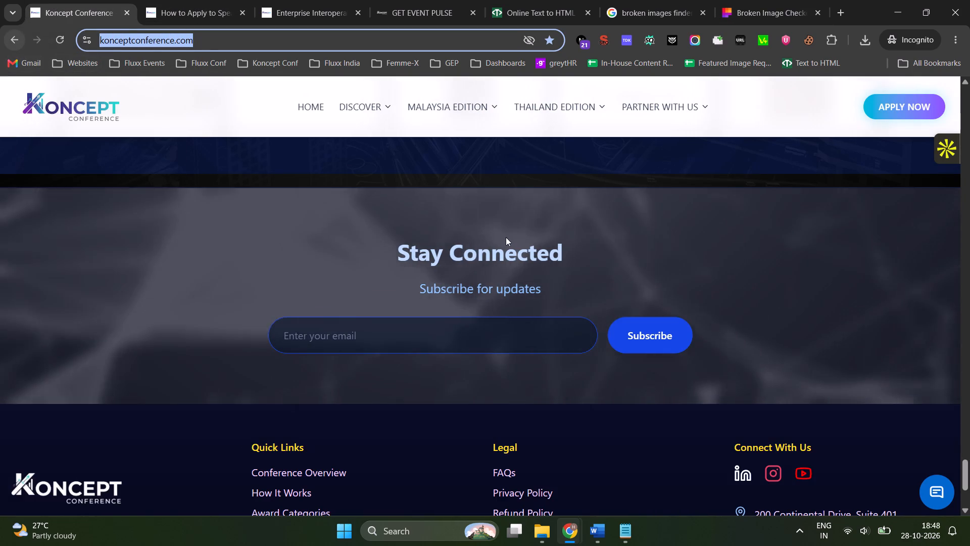